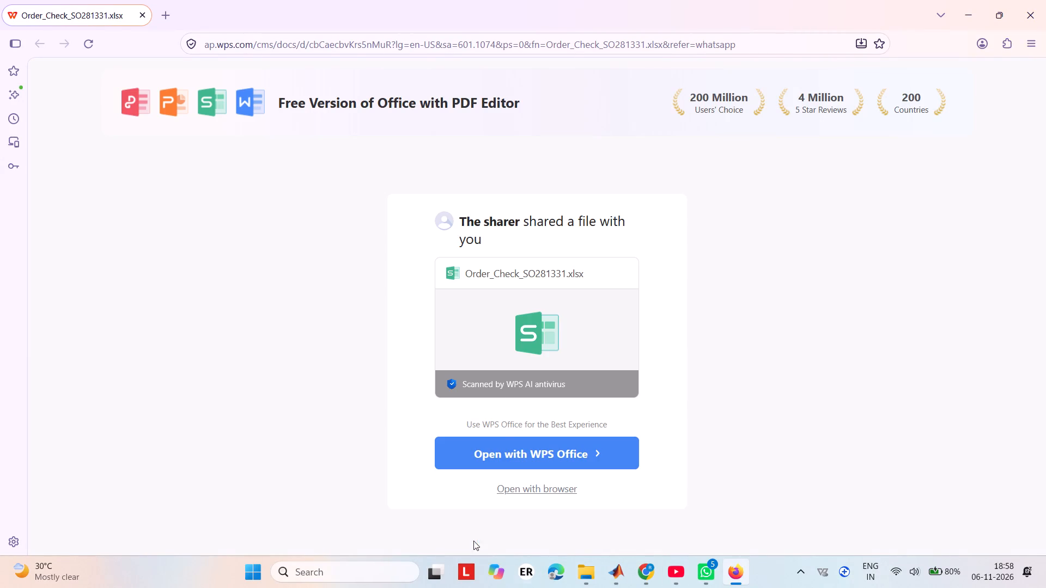
left_click(512, 363)
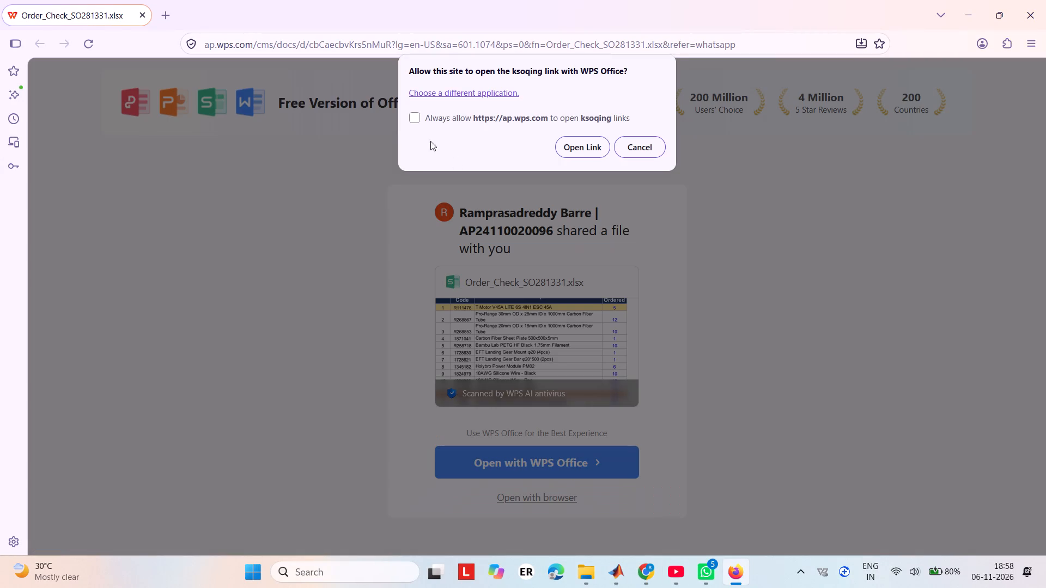
left_click(411, 119)
left_click(586, 150)
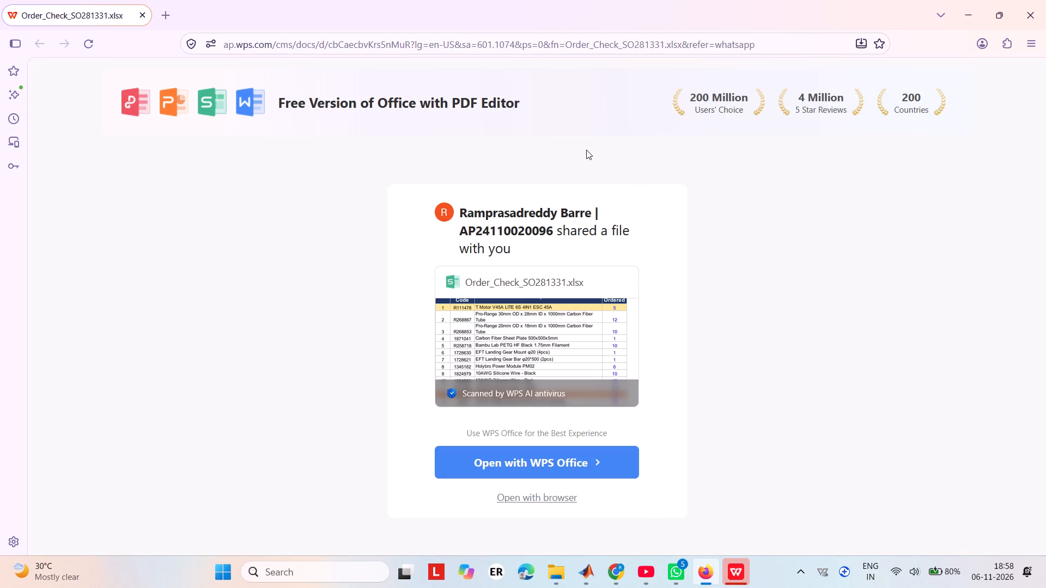
Launch Excel and create a blank workbook.
left_click(316, 573)
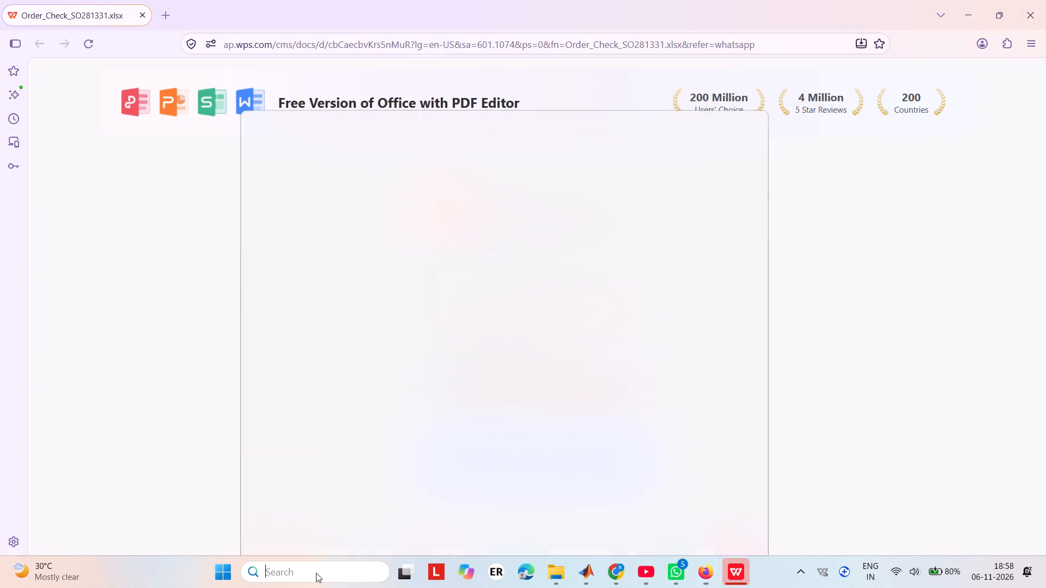
key("x")
key("Return")
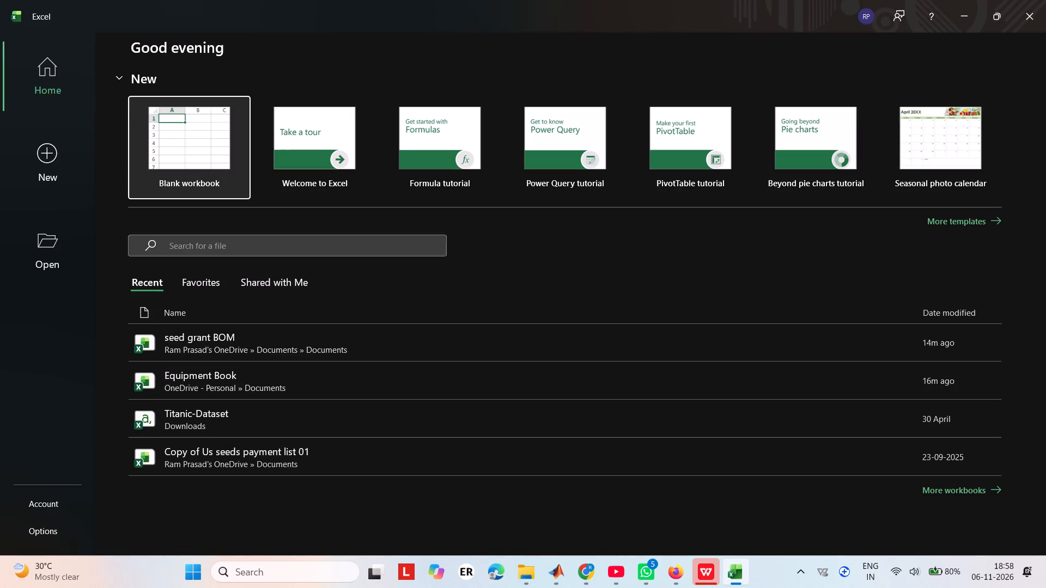
left_click(194, 155)
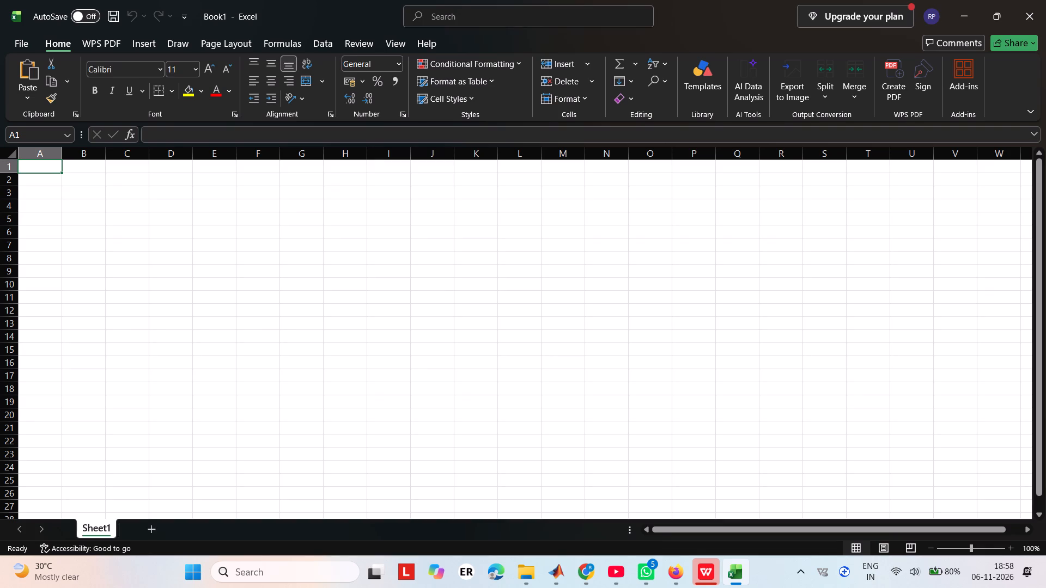
left_click_drag(62, 173, 56, 162)
Switch to the Order_Check_SO281331 file in WPS Office and examine the Comparison sheet's column headers and item rows.
left_click(709, 577)
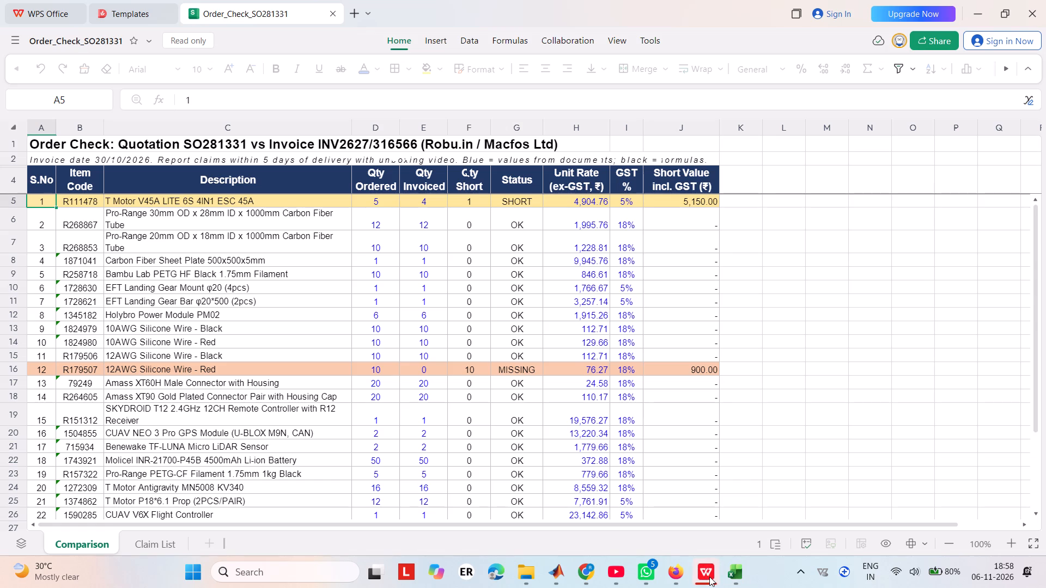
scroll(423, 369, "down", 3)
scroll(423, 369, "up", 2)
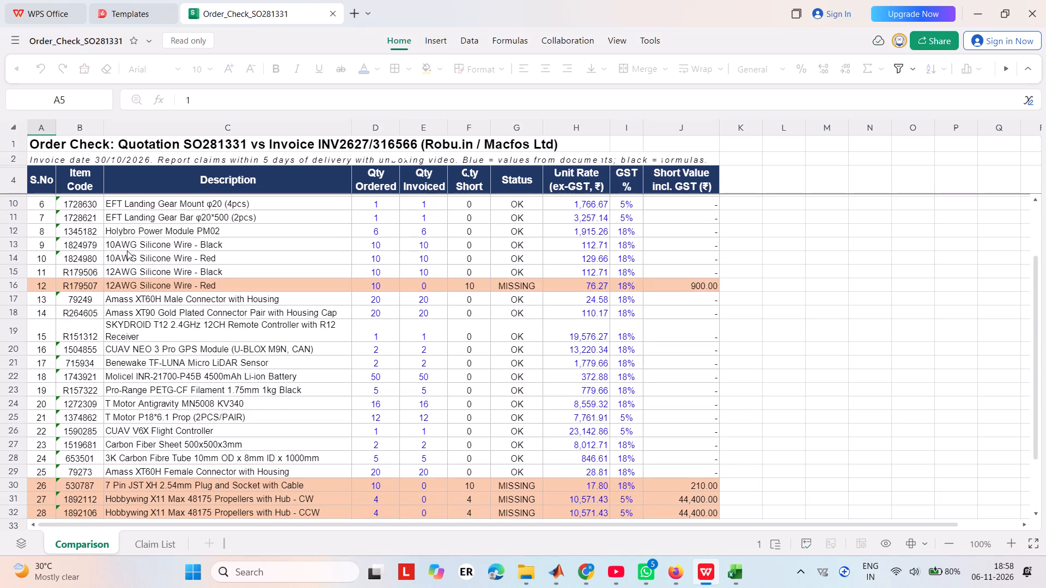
scroll(127, 250, "up", 1)
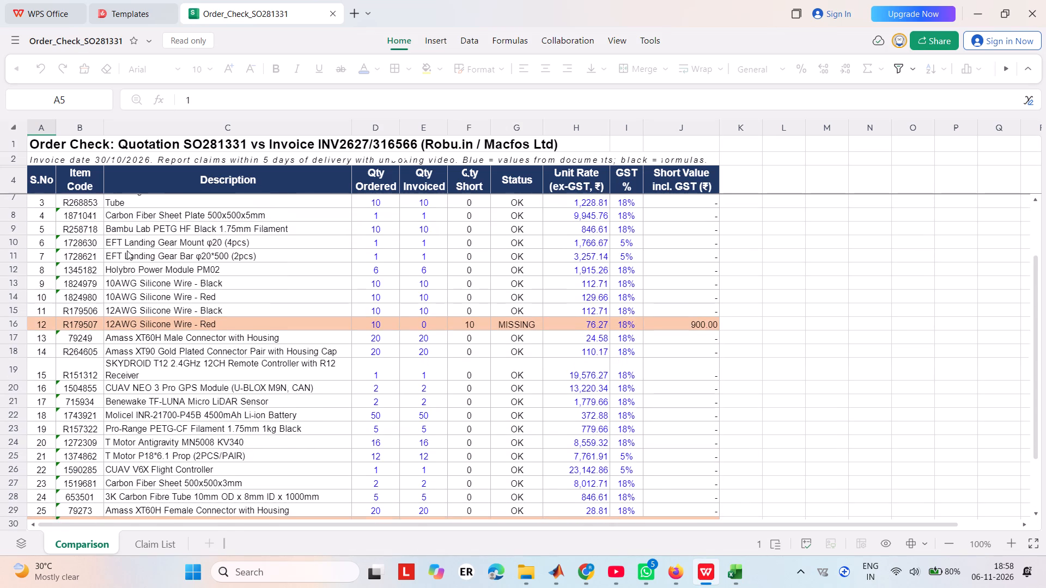
left_click(80, 132)
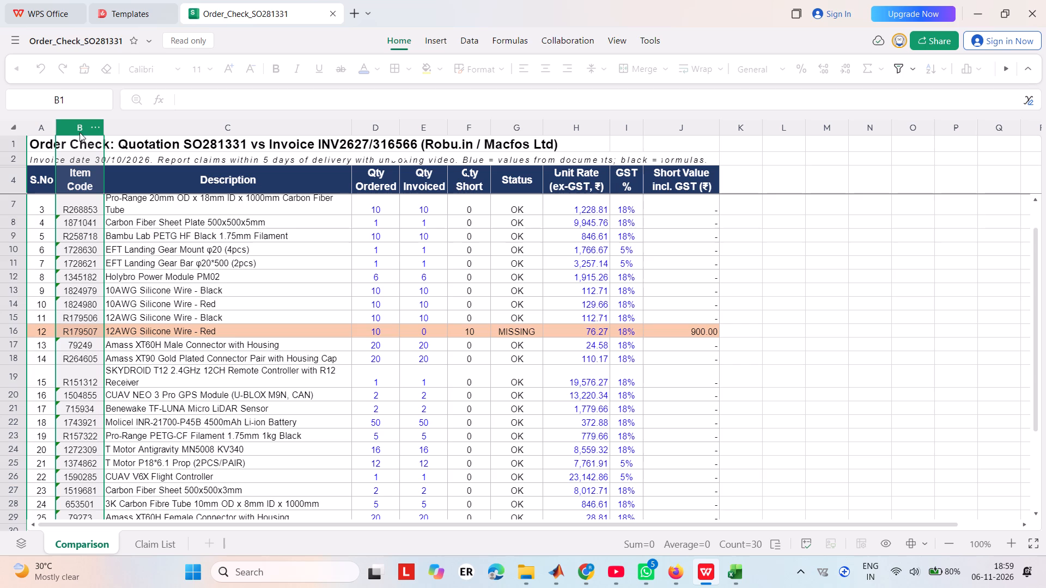
scroll(208, 165, "up", 1)
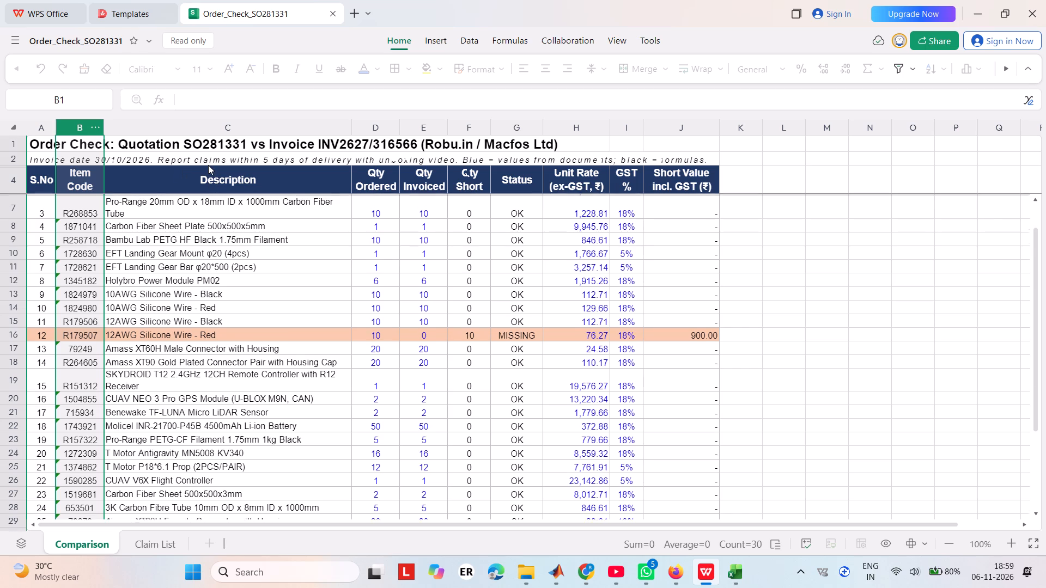
scroll(208, 165, "up", 4)
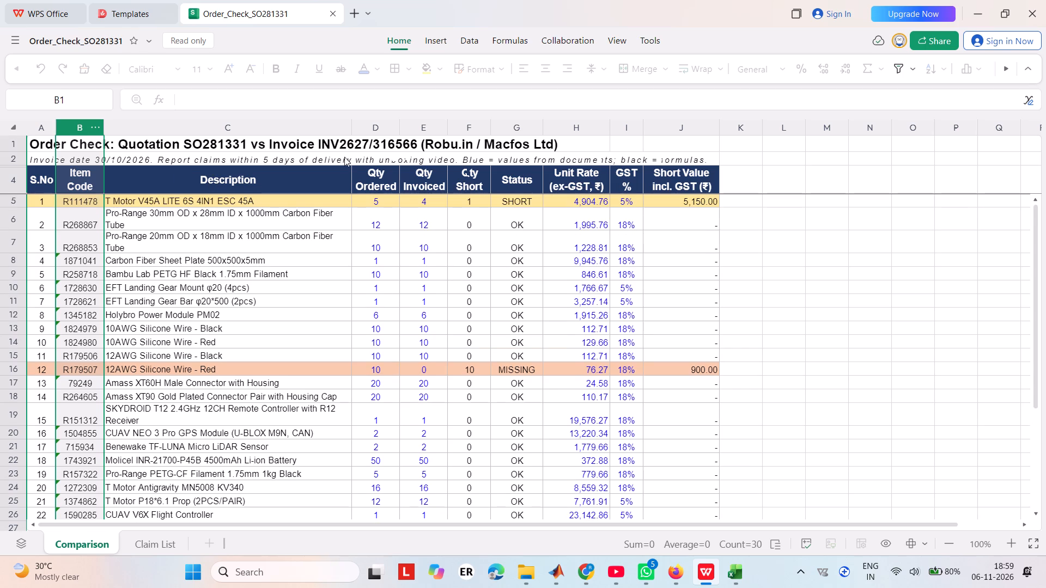
left_click(633, 157)
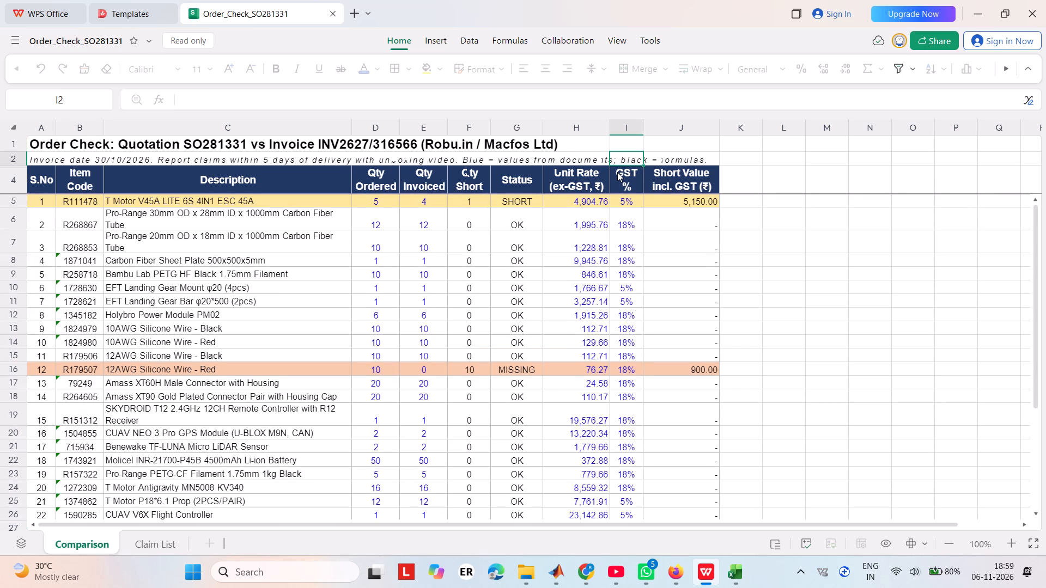
left_click(617, 172)
left_click(226, 175)
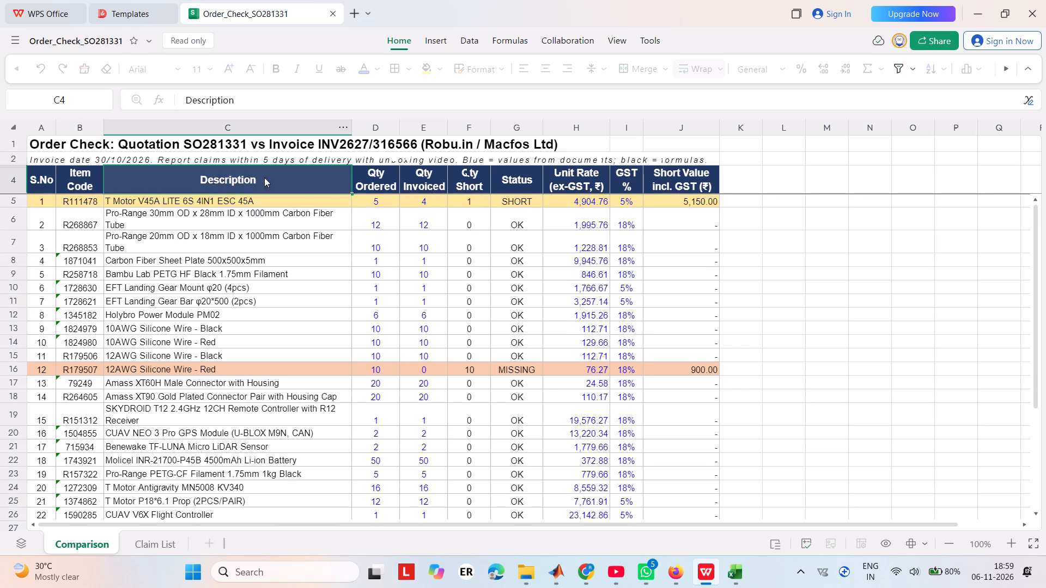
left_click(333, 183)
Open the Claim List sheet and examine its item codes, descriptions and column layout.
left_click(160, 542)
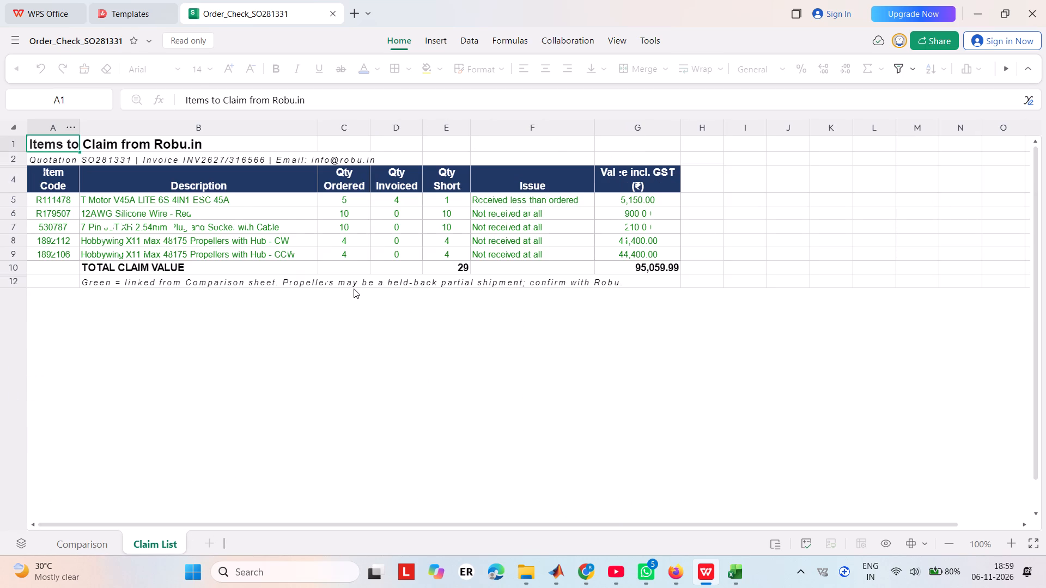
left_click(136, 229)
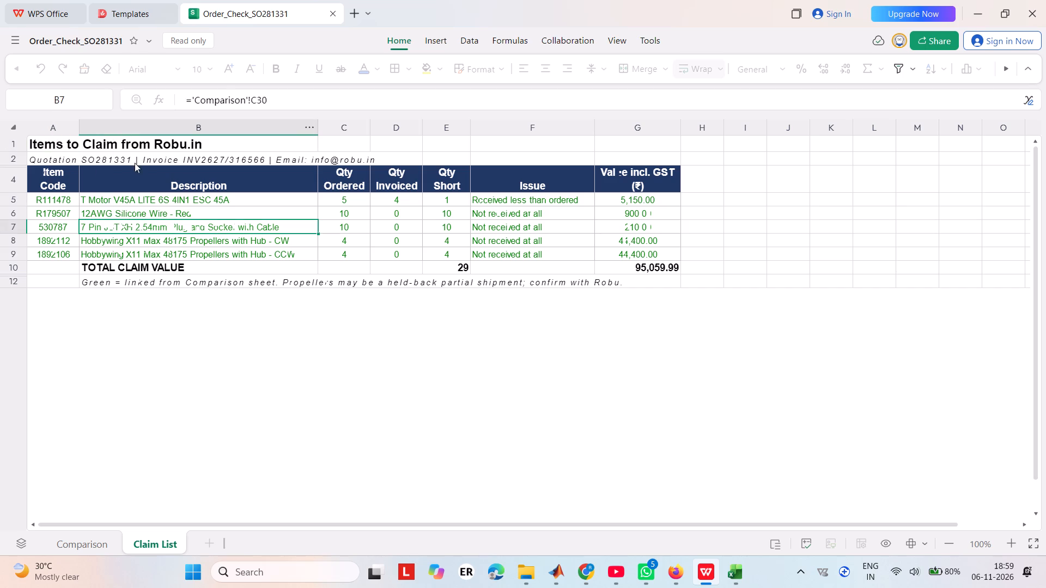
left_click(60, 127)
left_click(136, 130)
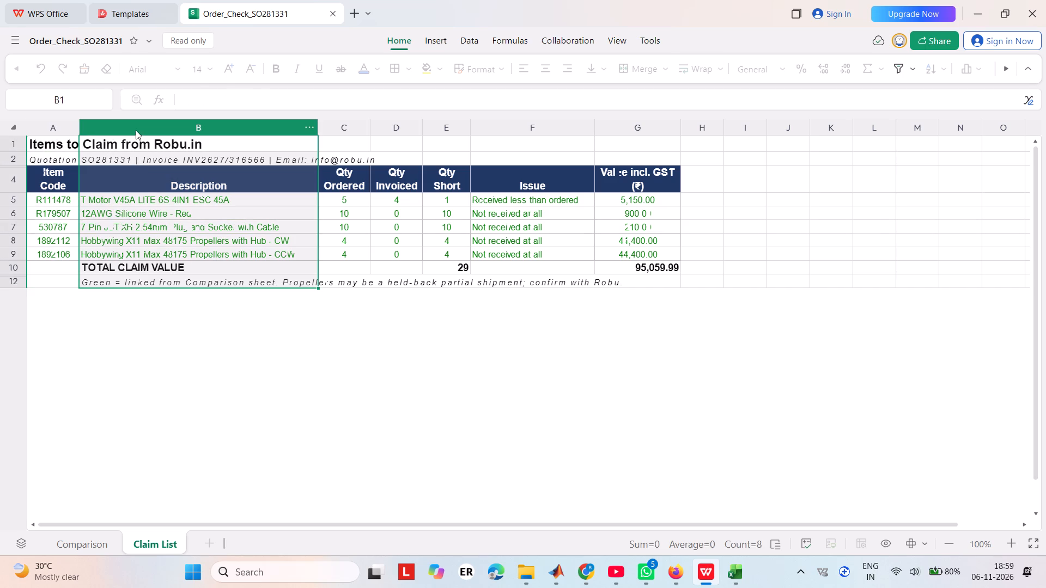
left_click(148, 334)
Switch back to the blank workbook in Excel.
left_click(725, 577)
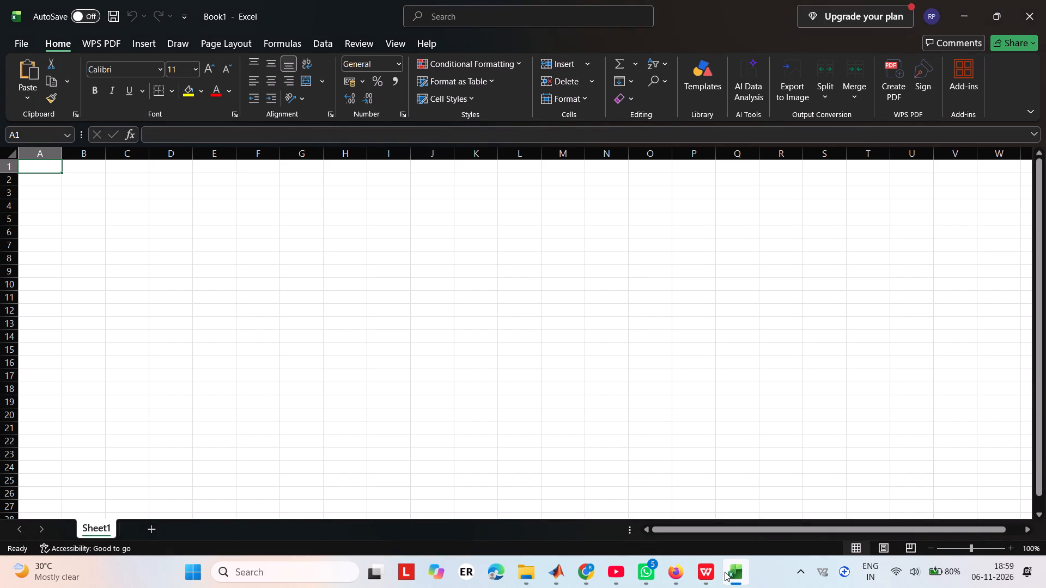
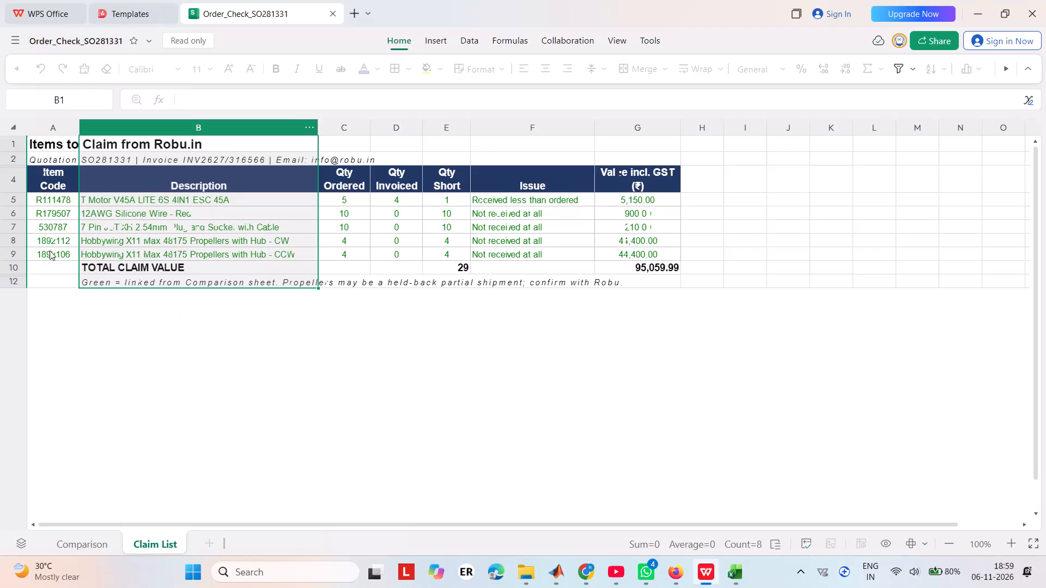
Review the Comparison sheet's item rows down to the total row and closing note.
left_click(77, 549)
scroll(222, 464, "down", 2)
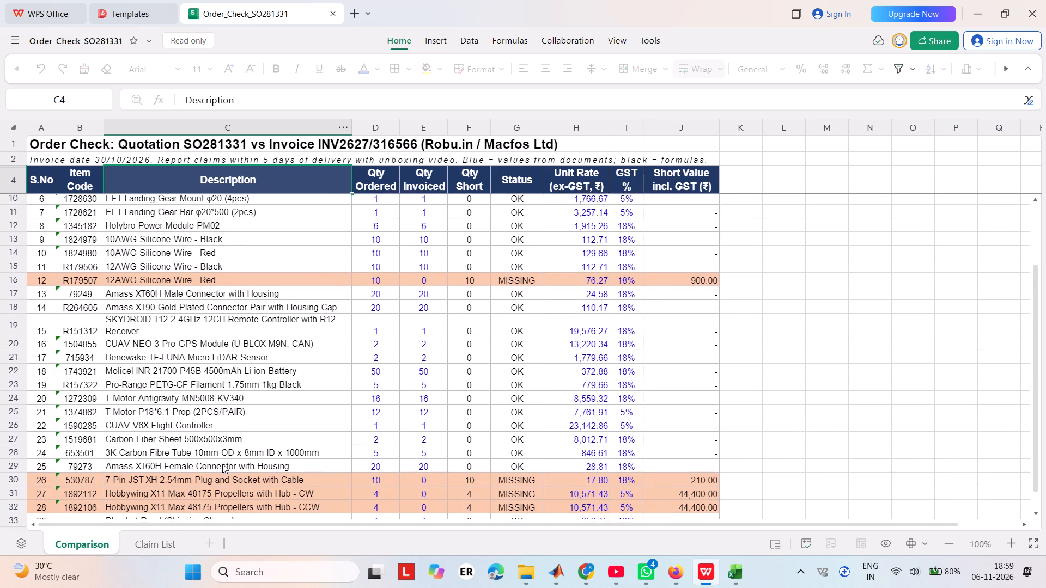
scroll(222, 464, "down", 1)
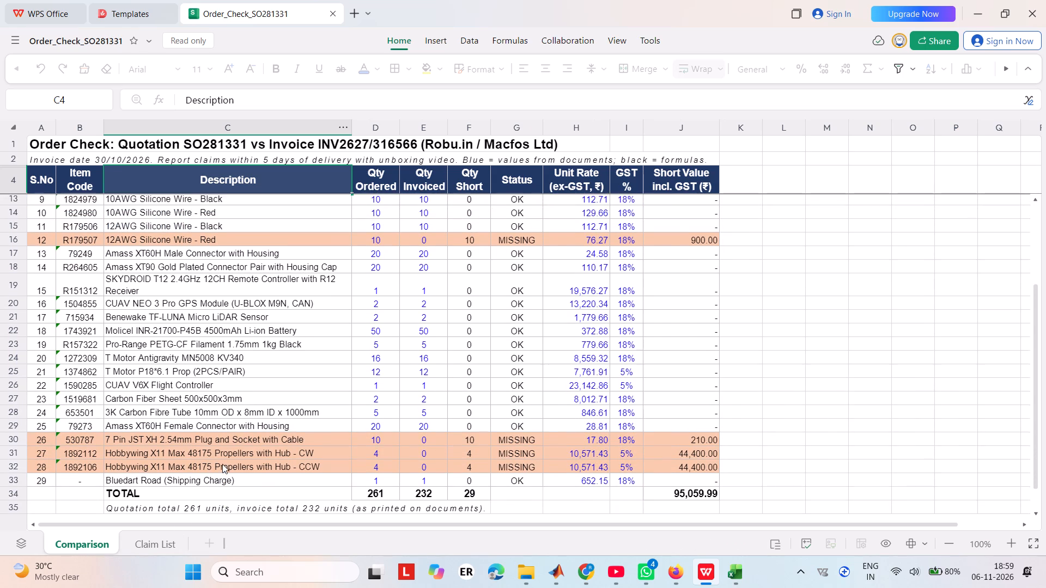
scroll(222, 464, "down", 2)
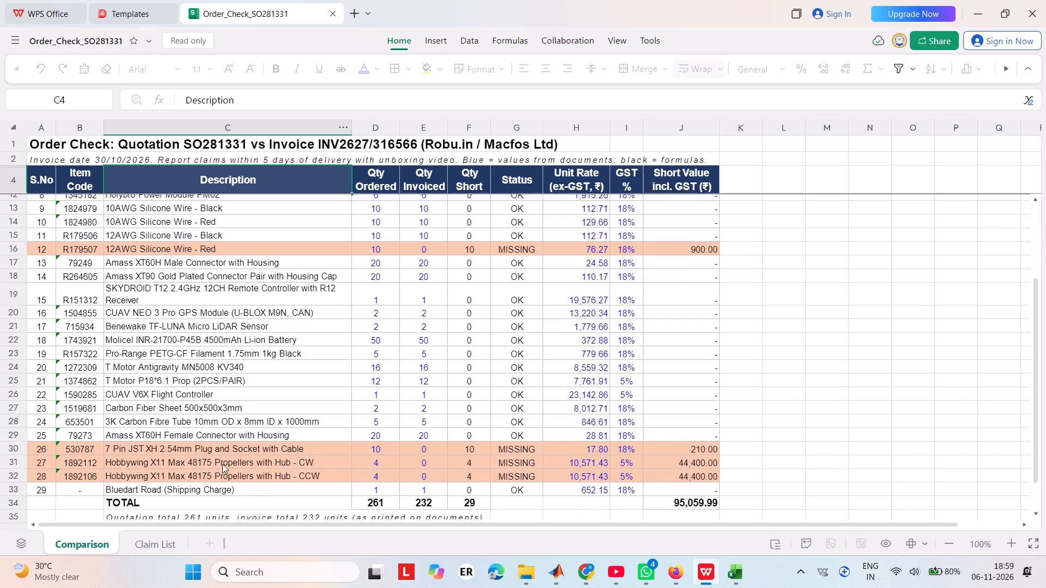
scroll(222, 464, "down", 1)
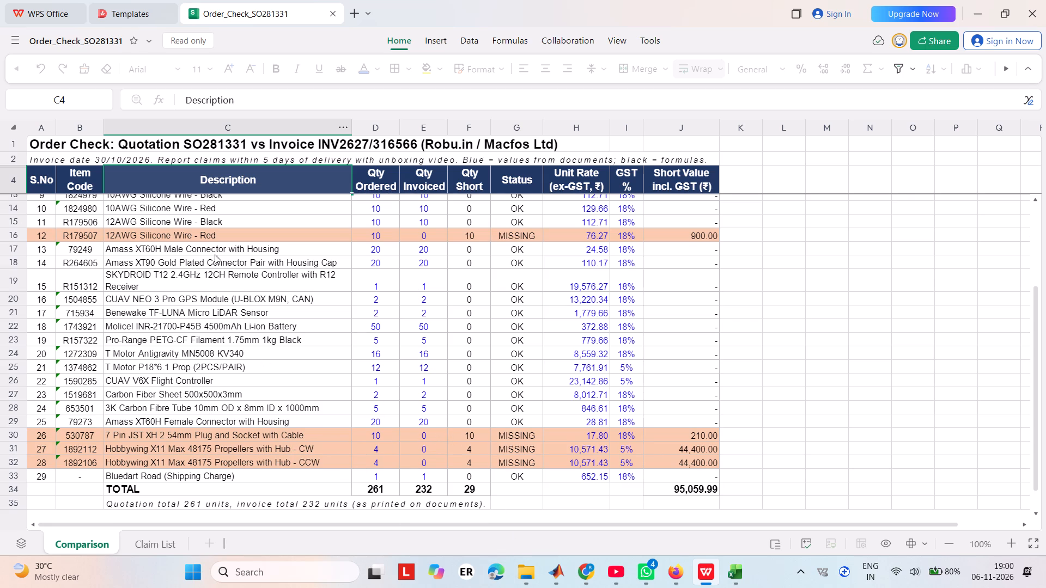
Copy the entire contents of the Claim List sheet.
left_click(150, 539)
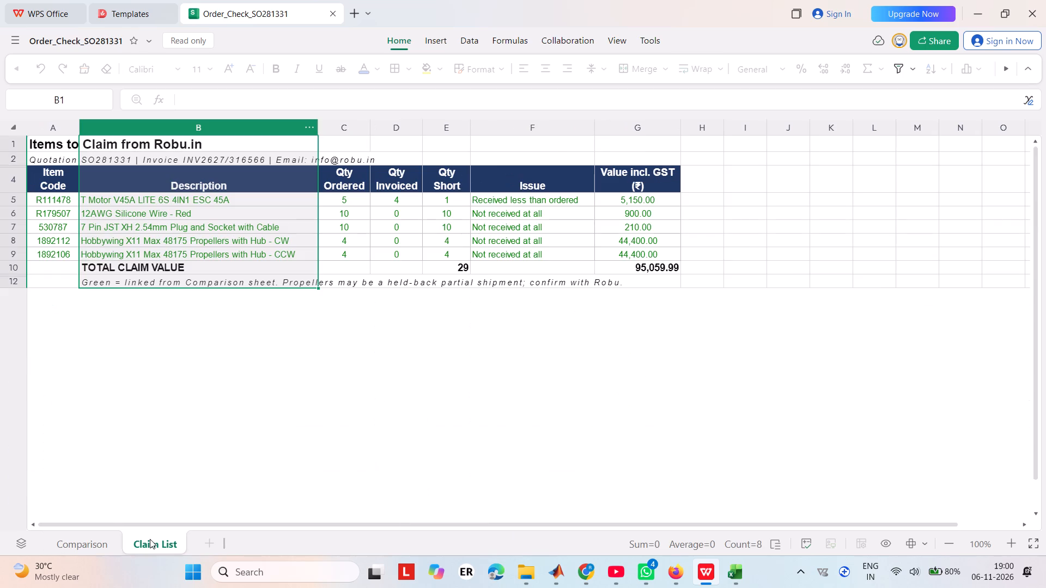
left_click_drag(701, 322, 239, 136)
left_click_drag(239, 136, 25, 140)
left_click_drag(25, 140, 447, 308)
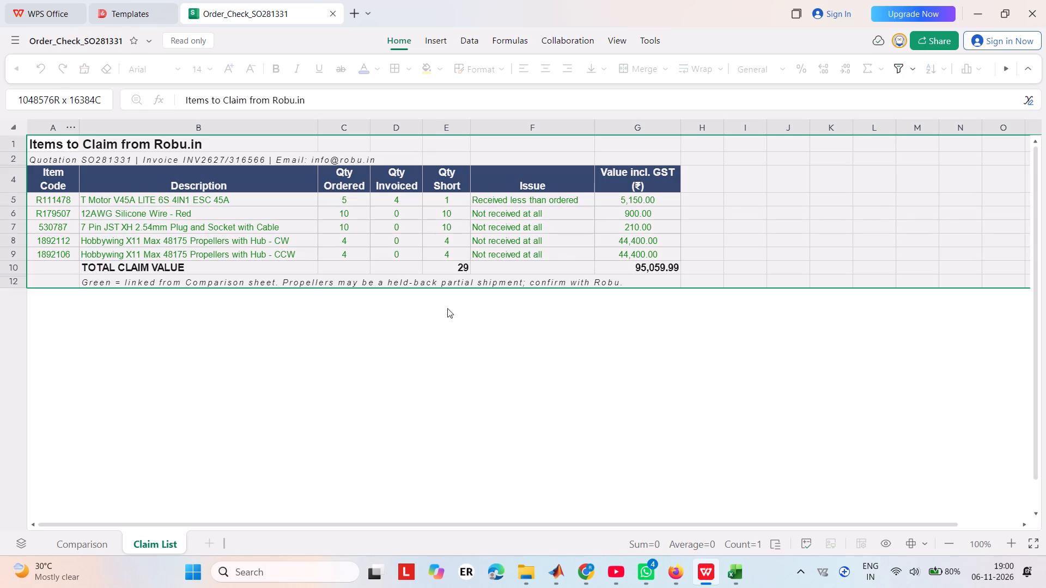
left_click_drag(447, 308, 642, 295)
scroll(594, 238, "right", 1)
key("ctrl+a")
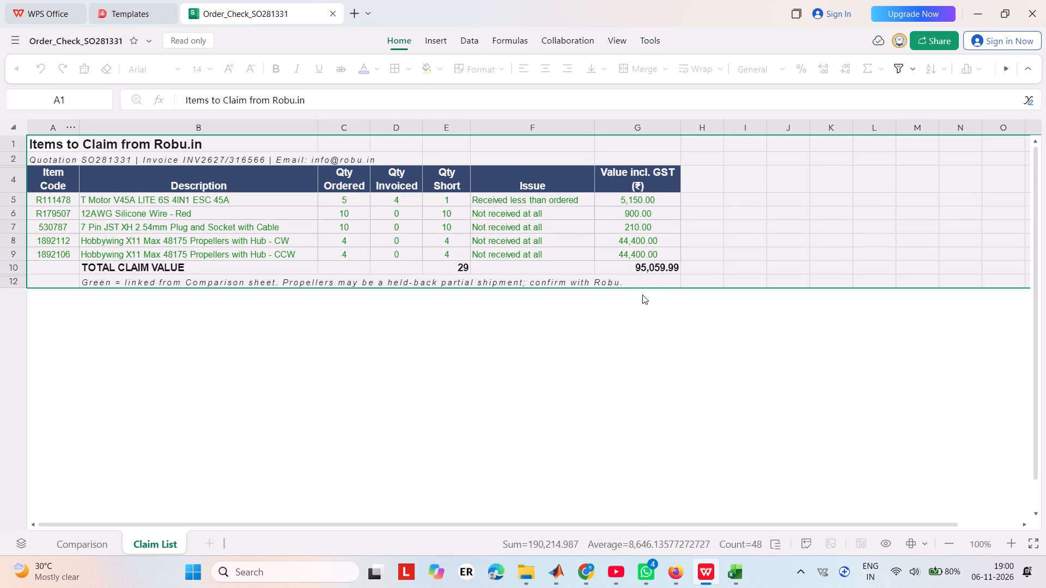
key("ctrl+a")
key("ctrl+c")
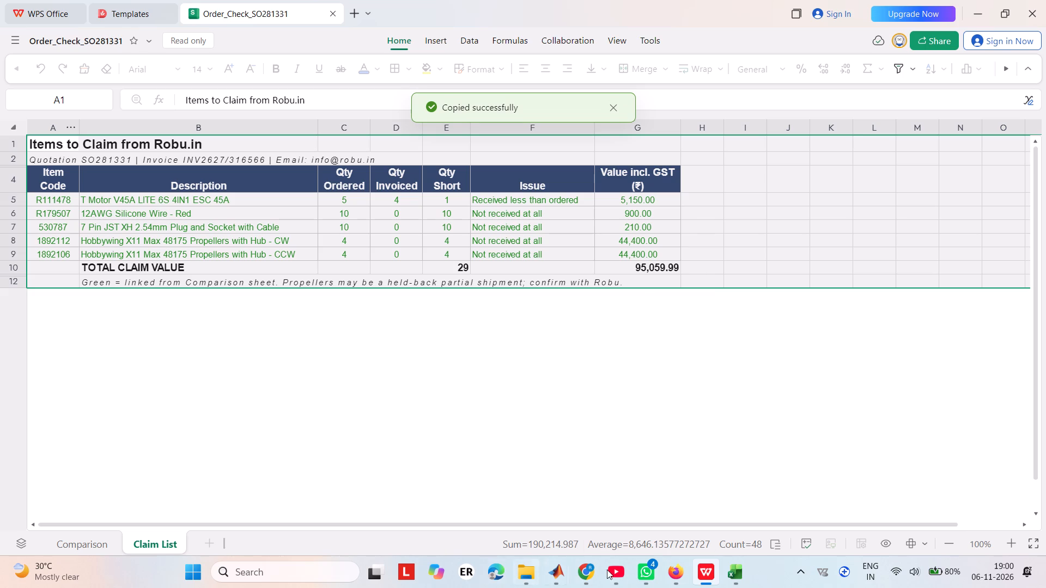
Switch to the blank workbook in Excel and paste the copied claim list starting at cell A1.
left_click(741, 569)
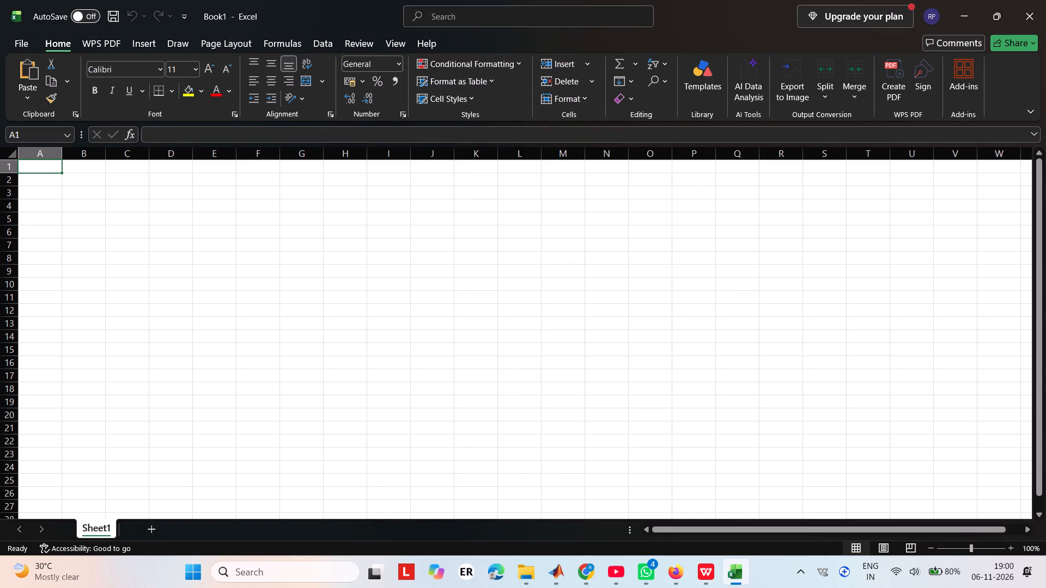
key("ctrl+v")
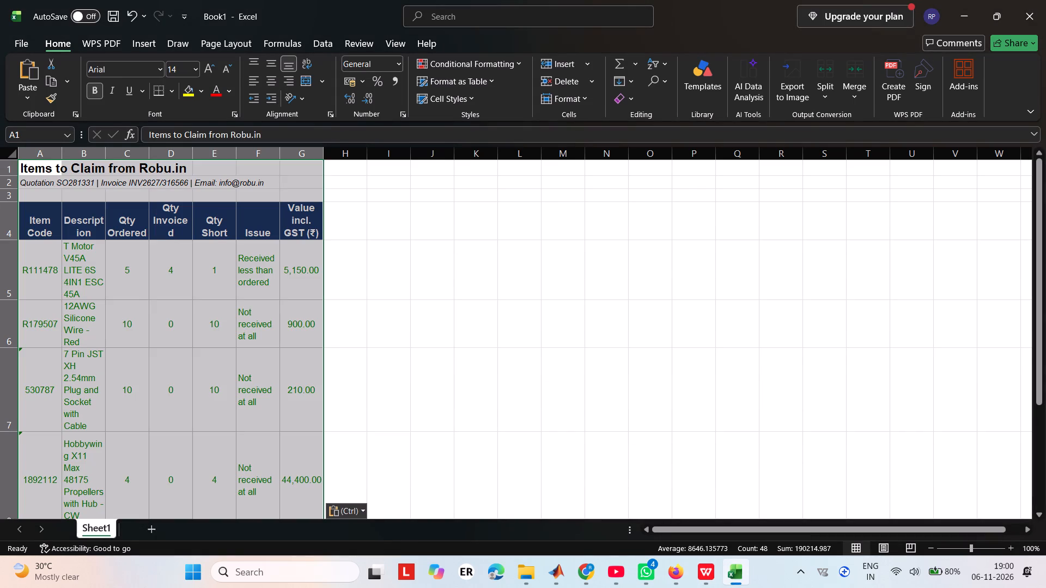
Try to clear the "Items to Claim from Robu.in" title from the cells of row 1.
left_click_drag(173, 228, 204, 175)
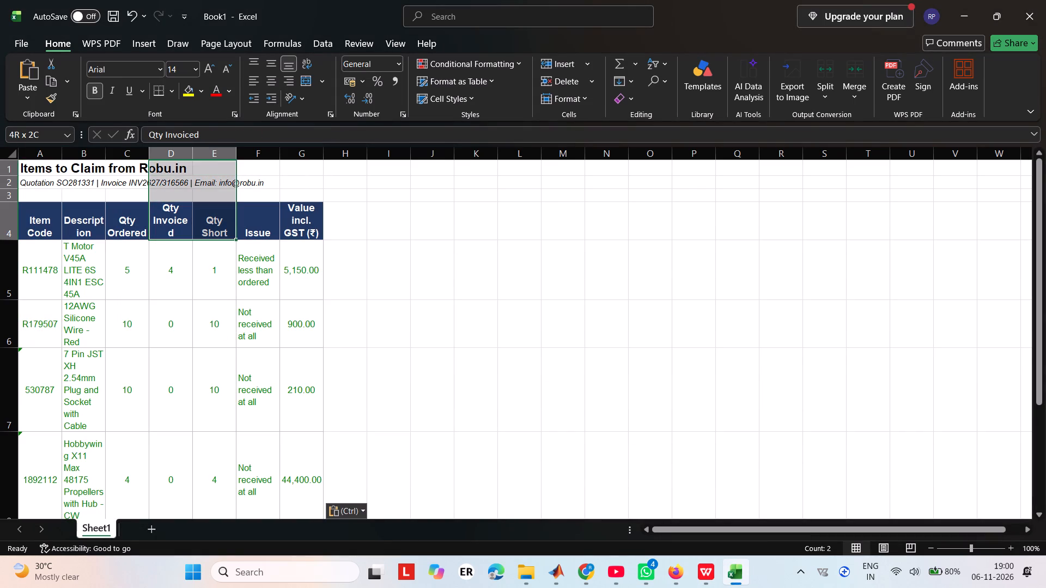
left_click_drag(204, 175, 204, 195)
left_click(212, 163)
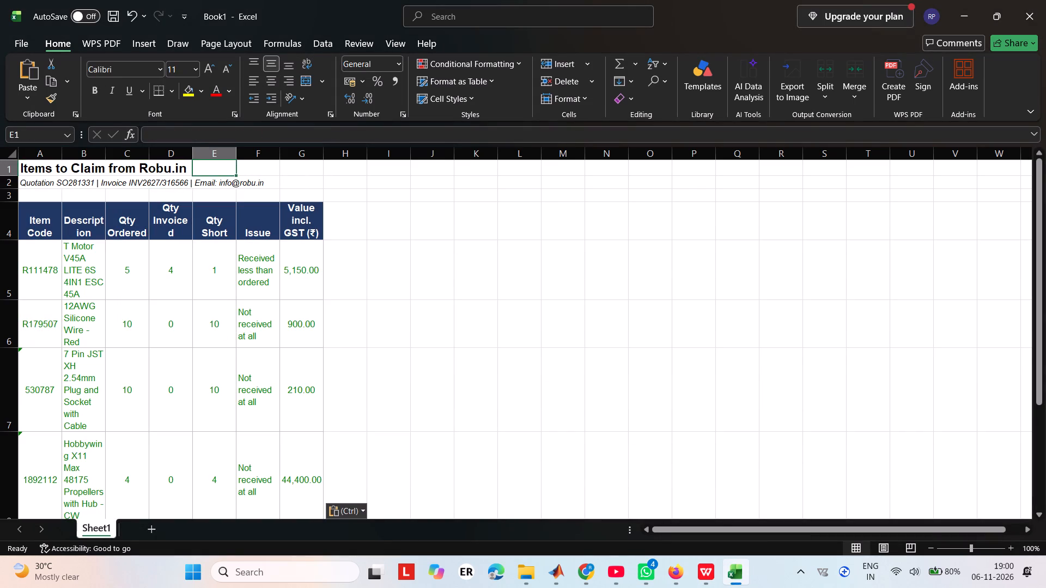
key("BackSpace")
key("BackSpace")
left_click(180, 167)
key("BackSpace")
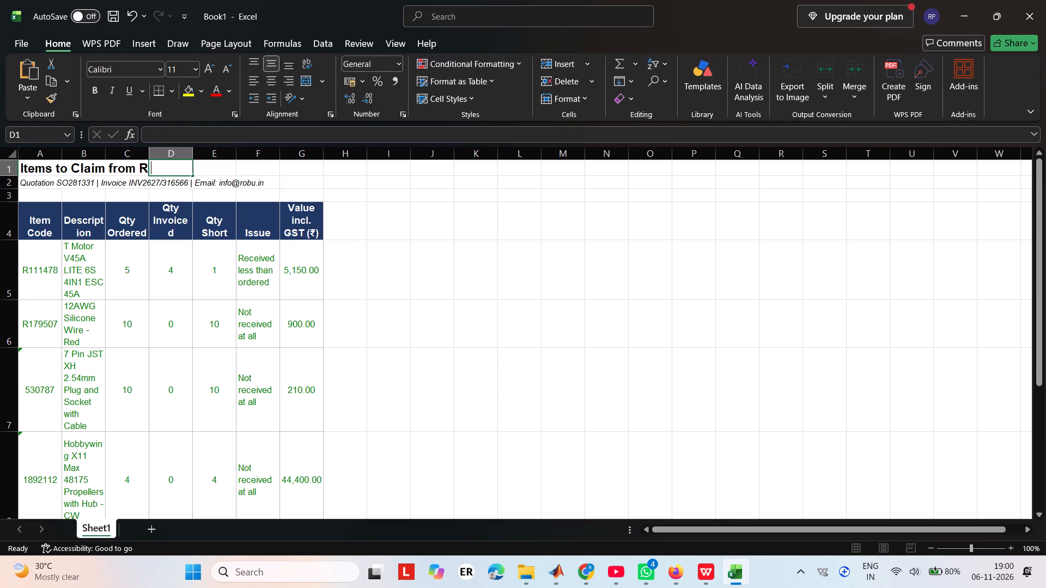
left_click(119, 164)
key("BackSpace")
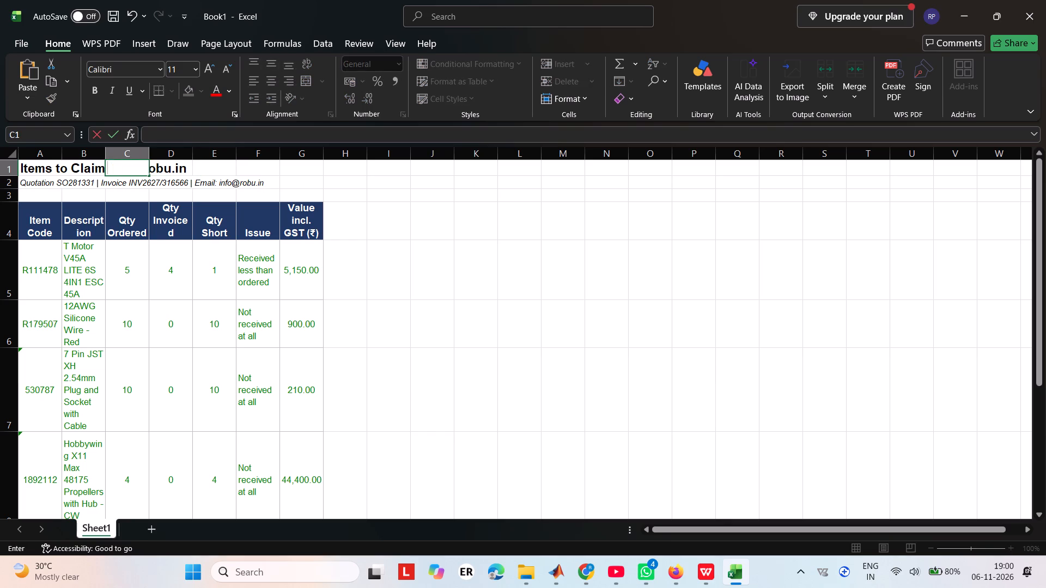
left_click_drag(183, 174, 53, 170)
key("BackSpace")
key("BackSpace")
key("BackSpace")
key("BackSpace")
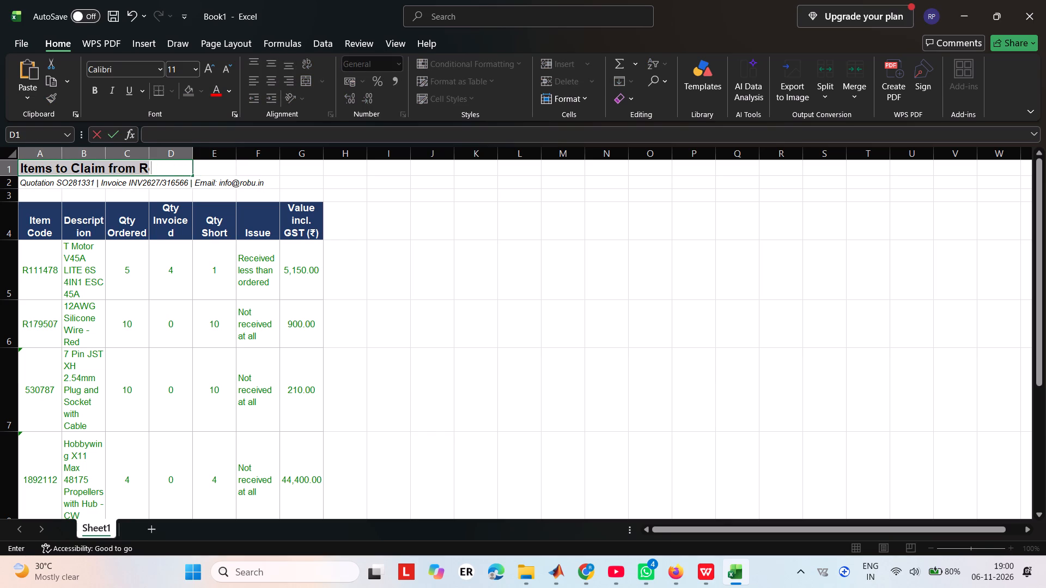
Clear the contents of rows 1 and 2, which hold the title and the quotation and invoice line.
left_click(6, 183)
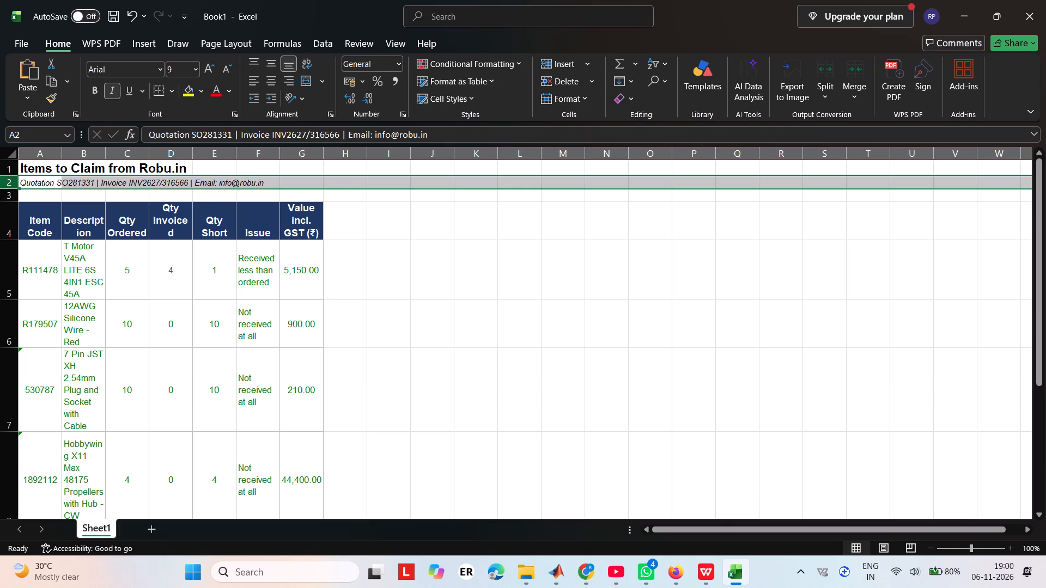
double_click(9, 170)
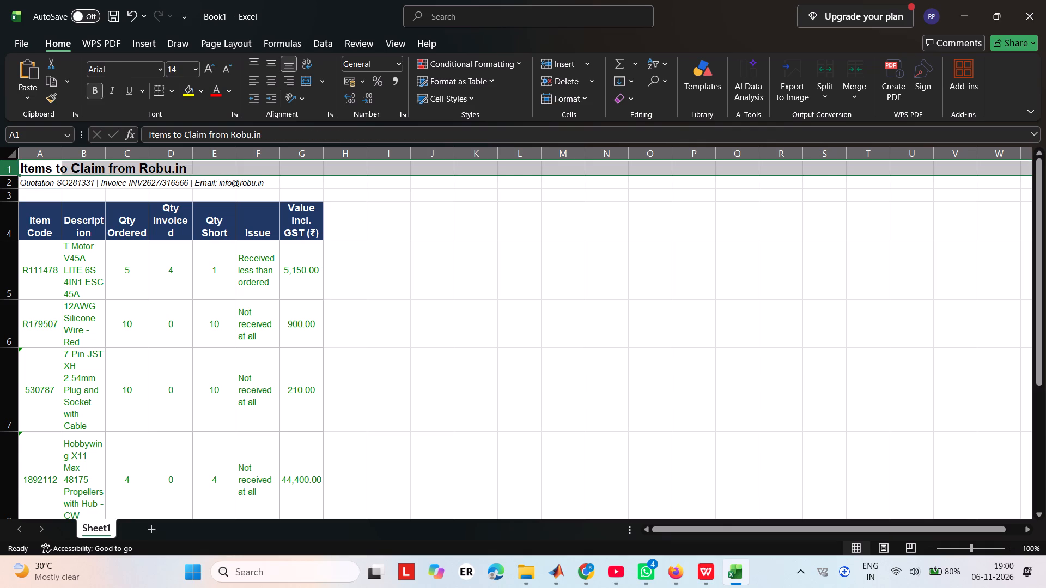
left_click(14, 176)
left_click(15, 179, "shift")
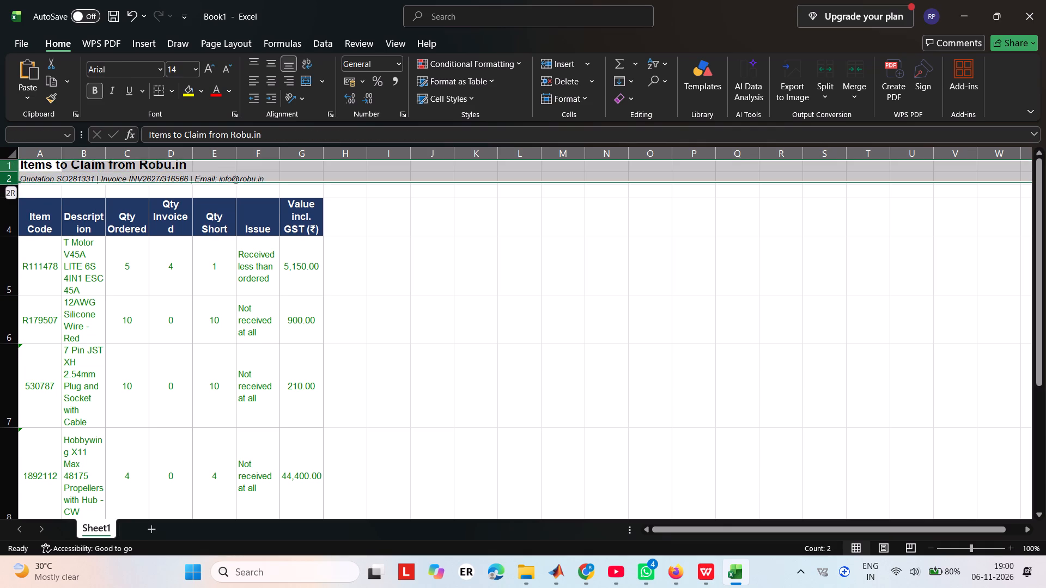
key("Delete")
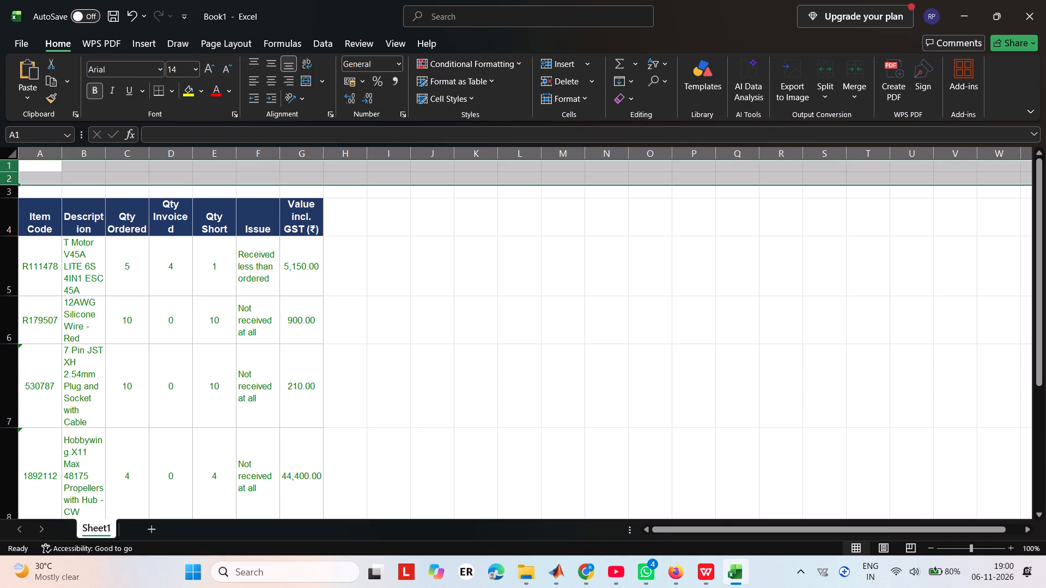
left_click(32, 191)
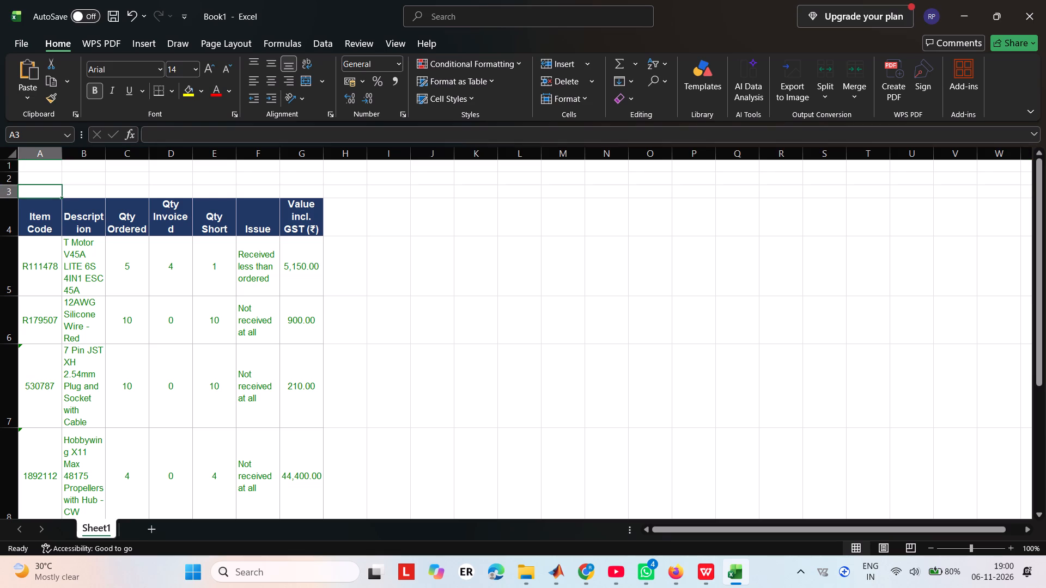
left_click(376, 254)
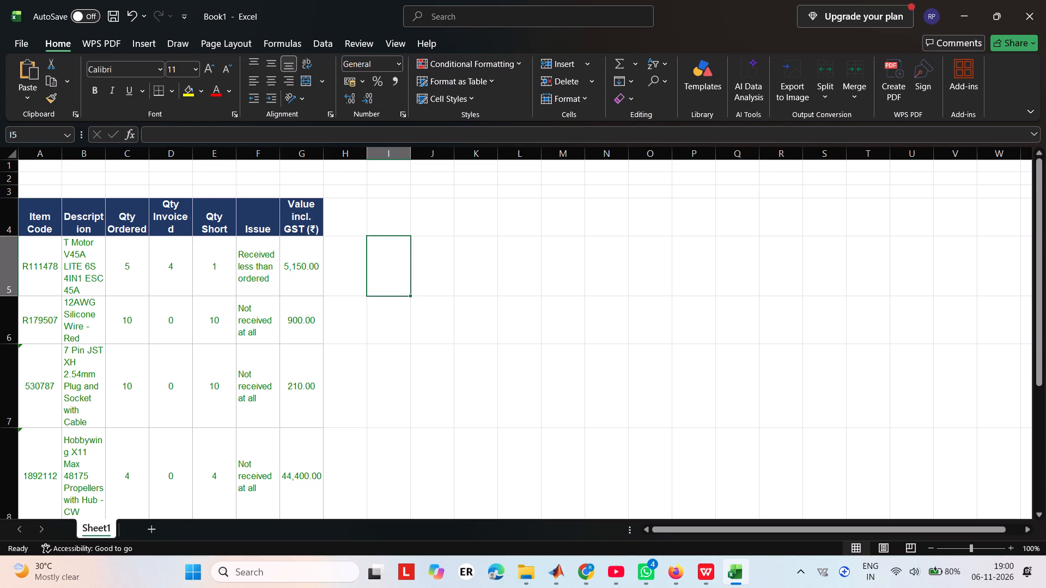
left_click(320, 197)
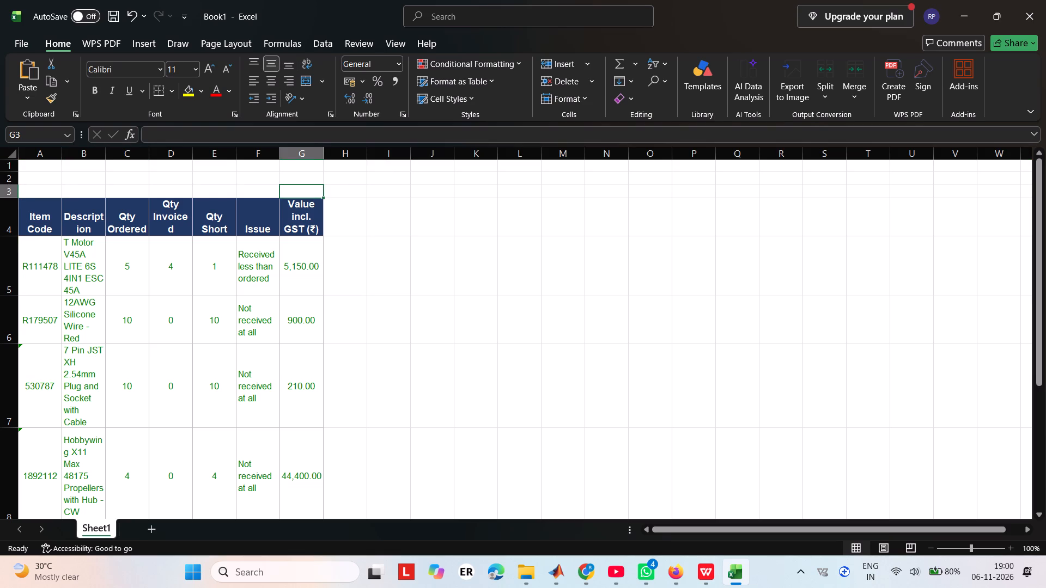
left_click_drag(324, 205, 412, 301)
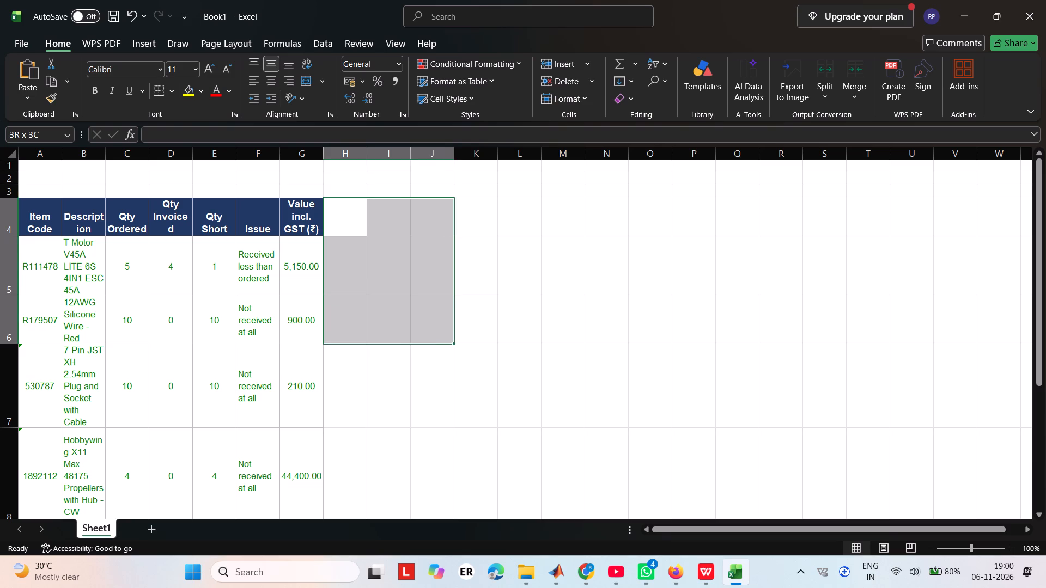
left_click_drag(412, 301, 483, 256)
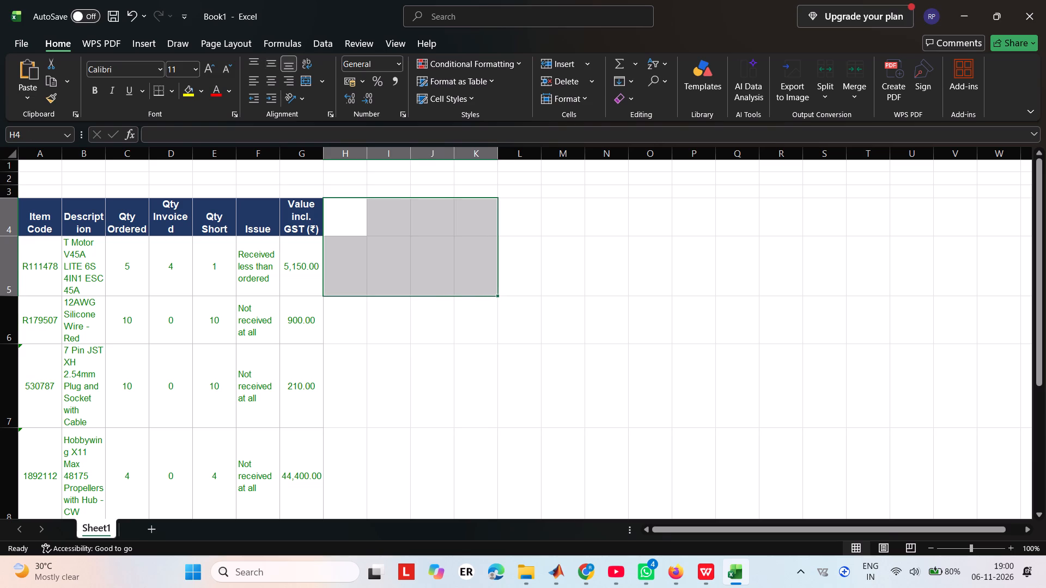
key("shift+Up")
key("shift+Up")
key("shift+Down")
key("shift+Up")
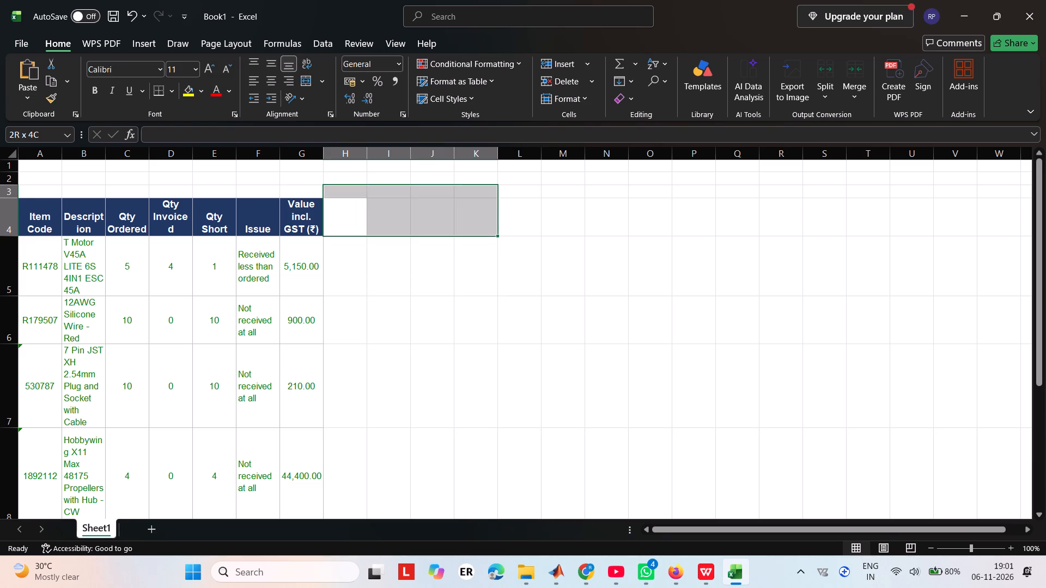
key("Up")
Replace the value in cell G7, in the row of item 530787, with "a" and select the whole sheet.
double_click(320, 396)
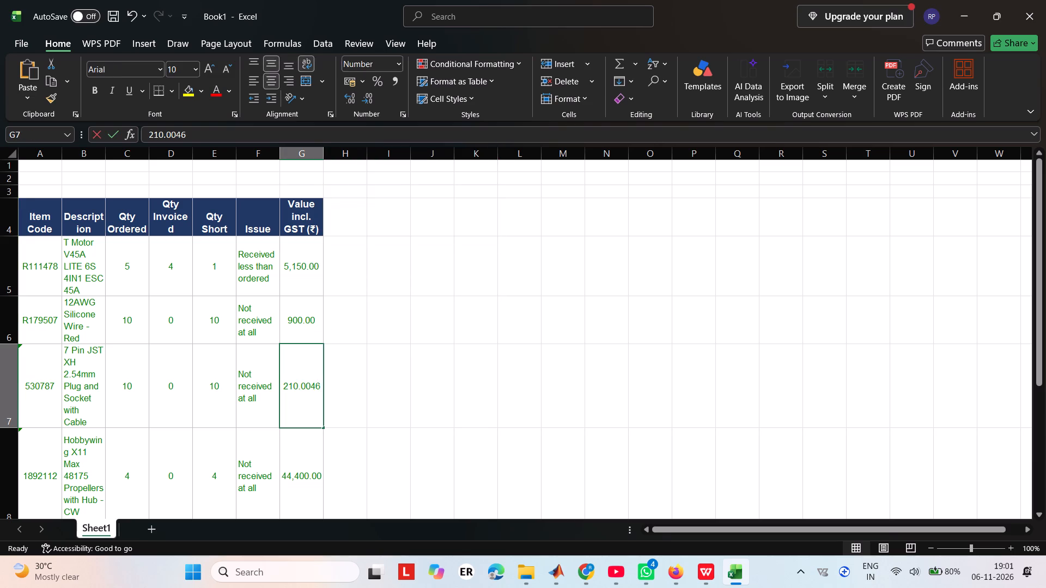
key("ctrl+a")
key("ctrl+a")
key("ctrl+a")
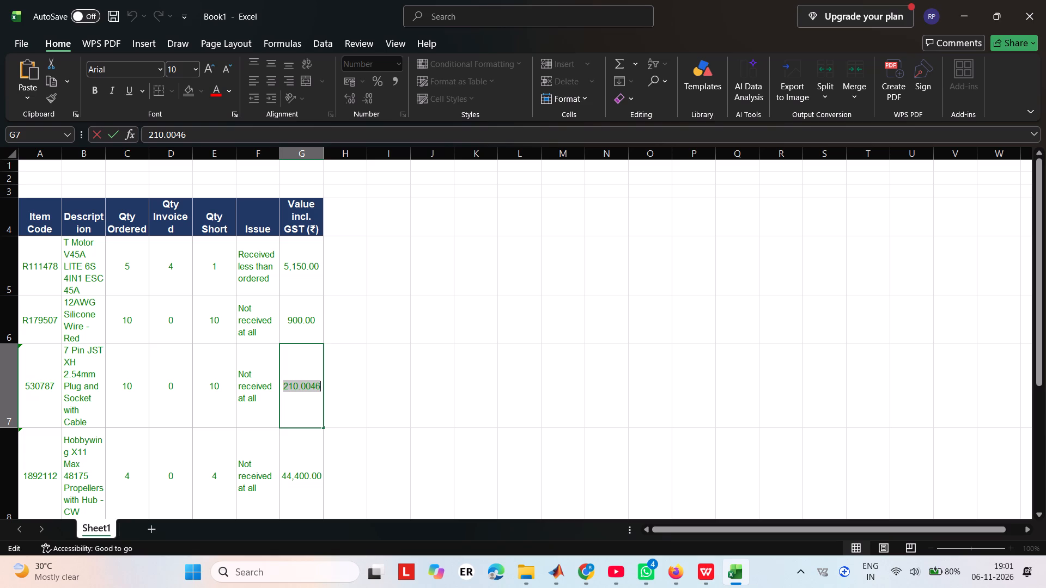
scroll(425, 361, "left", 1)
key("ctrl+a")
key("ctrl+a")
key("a")
left_click(13, 158)
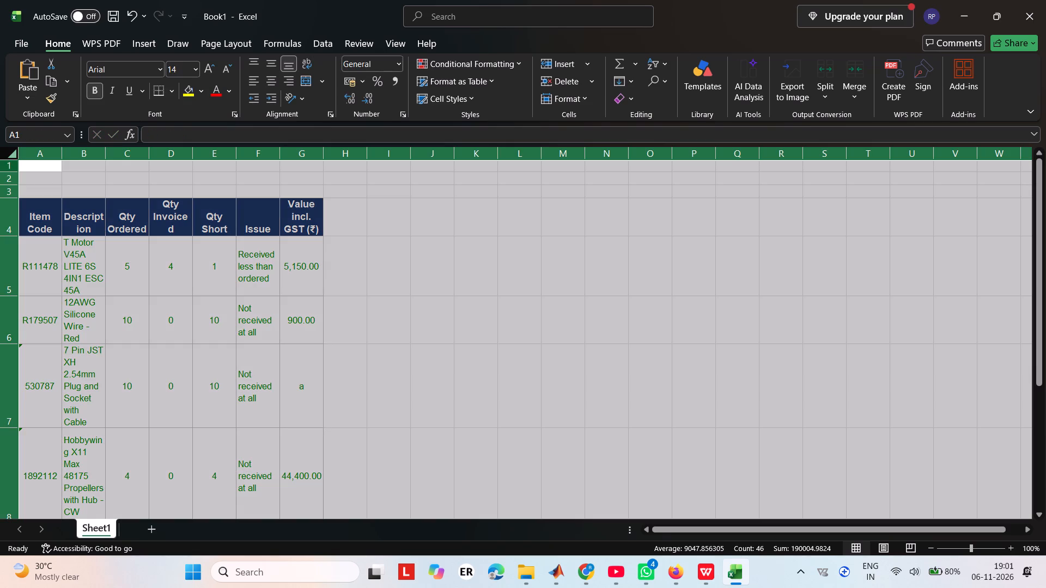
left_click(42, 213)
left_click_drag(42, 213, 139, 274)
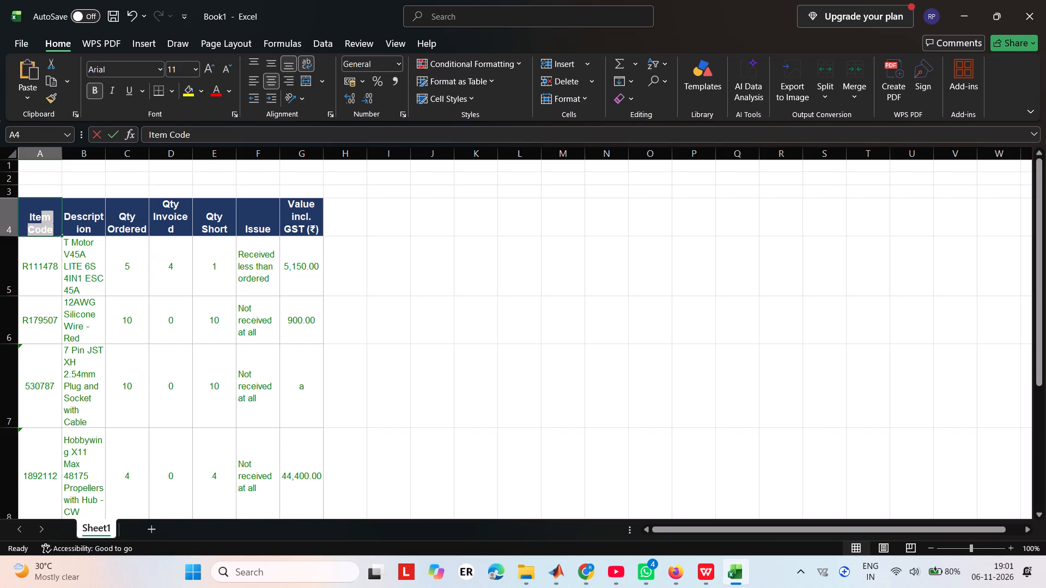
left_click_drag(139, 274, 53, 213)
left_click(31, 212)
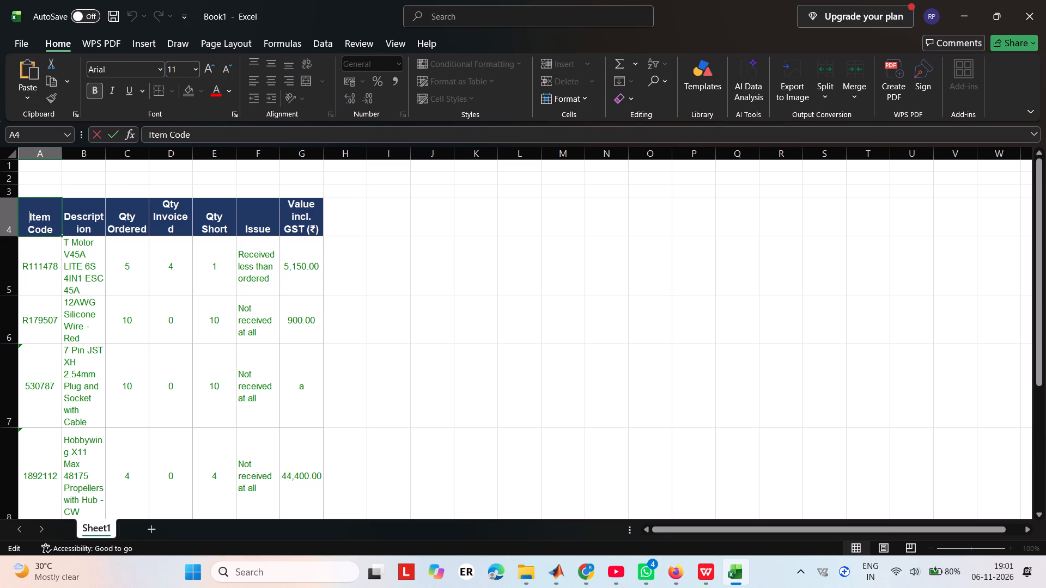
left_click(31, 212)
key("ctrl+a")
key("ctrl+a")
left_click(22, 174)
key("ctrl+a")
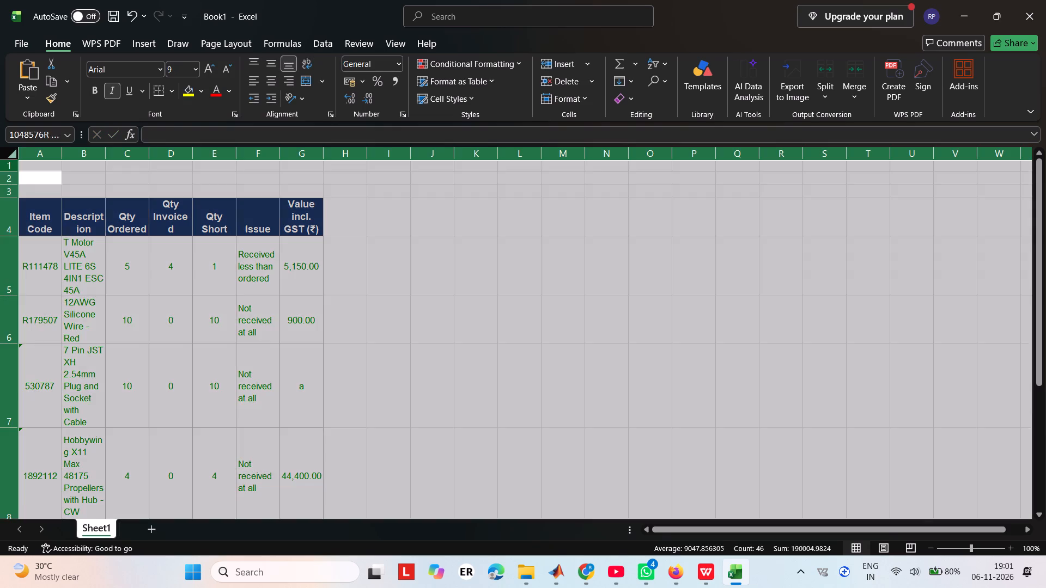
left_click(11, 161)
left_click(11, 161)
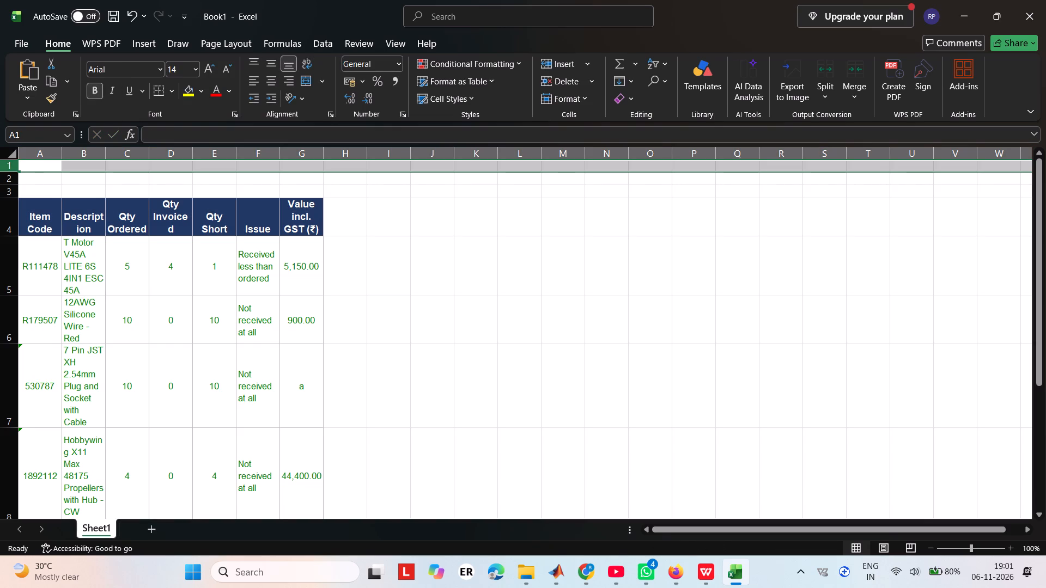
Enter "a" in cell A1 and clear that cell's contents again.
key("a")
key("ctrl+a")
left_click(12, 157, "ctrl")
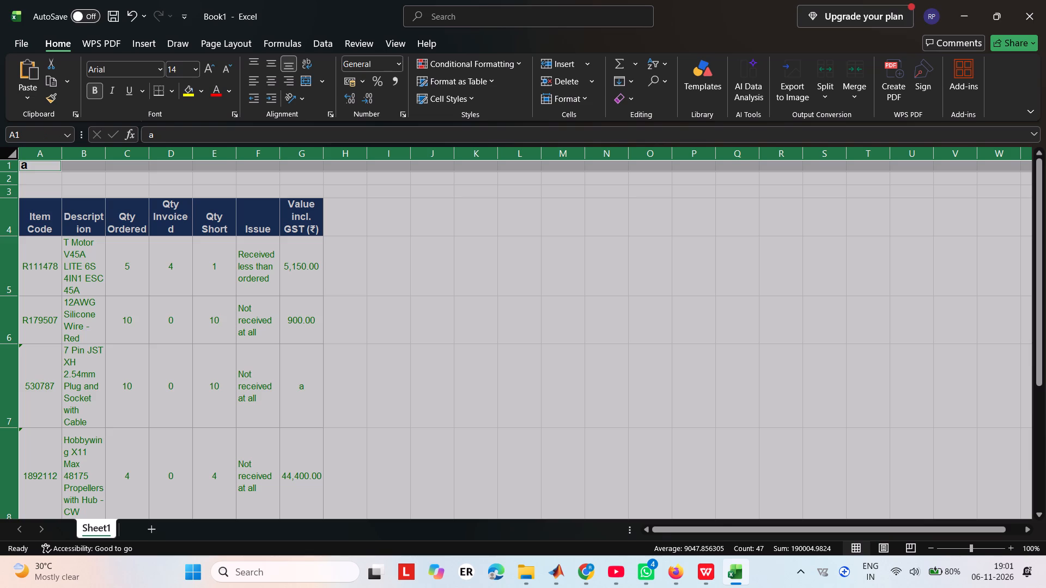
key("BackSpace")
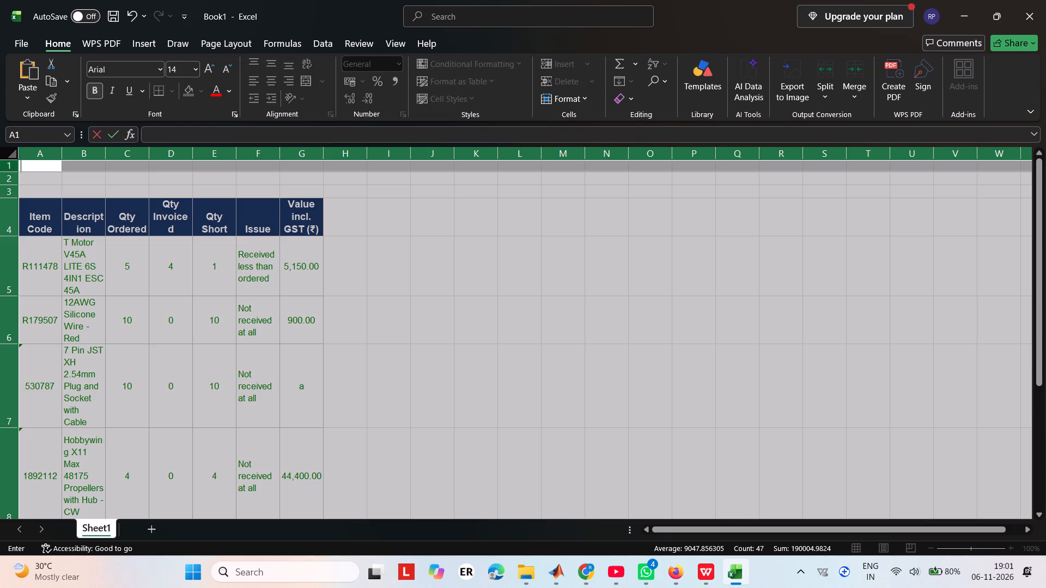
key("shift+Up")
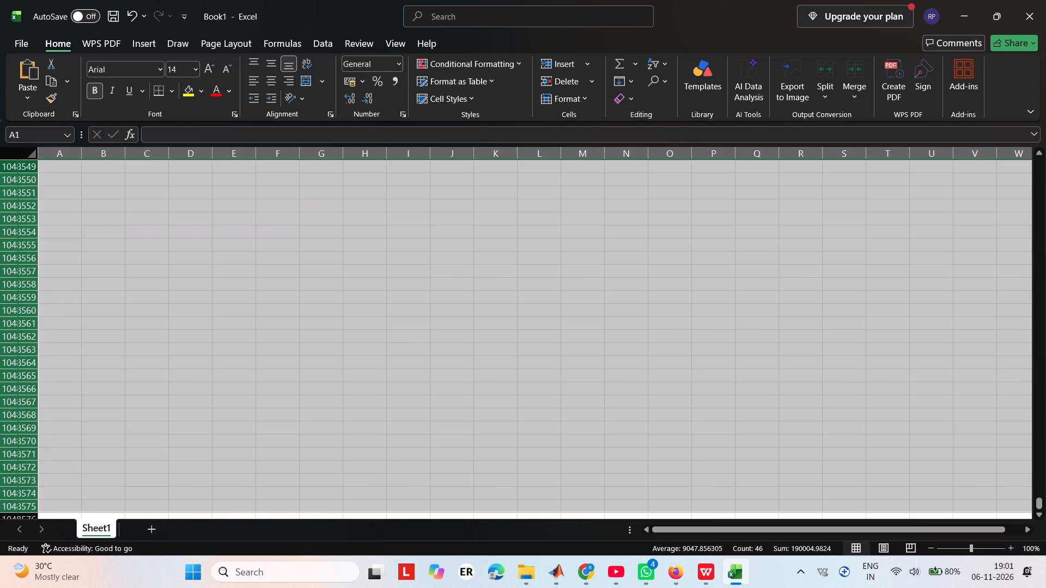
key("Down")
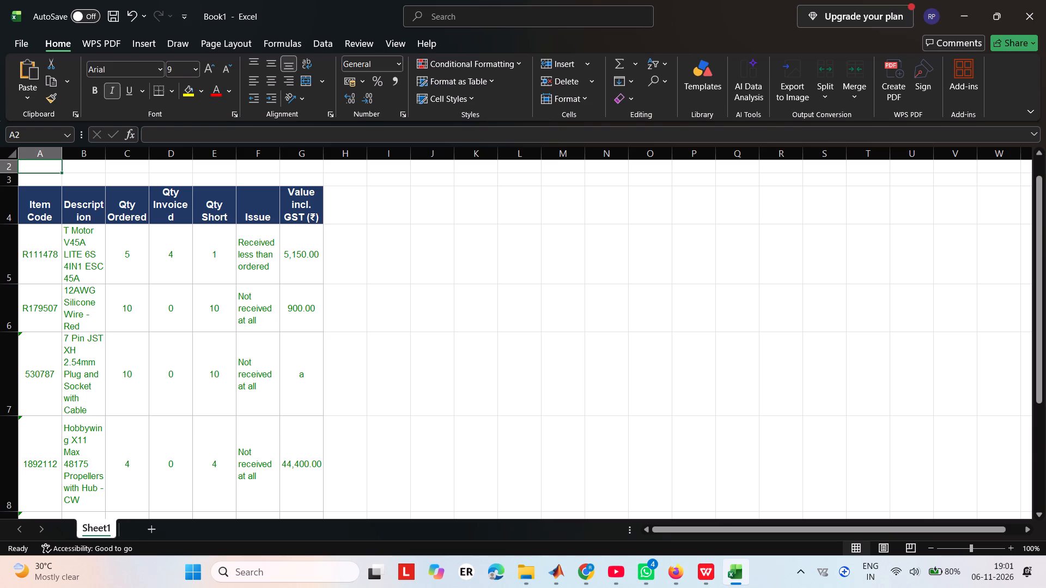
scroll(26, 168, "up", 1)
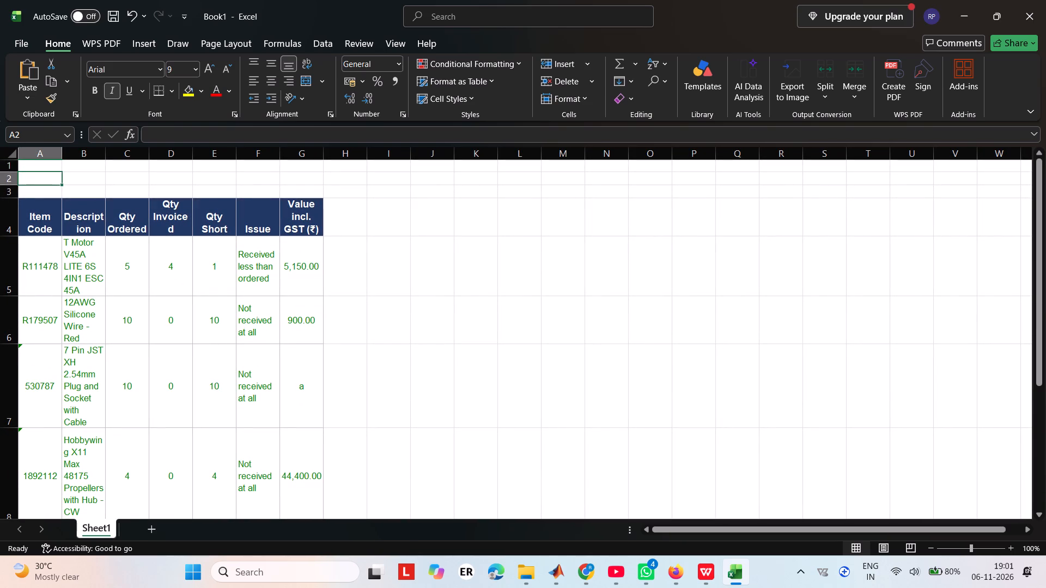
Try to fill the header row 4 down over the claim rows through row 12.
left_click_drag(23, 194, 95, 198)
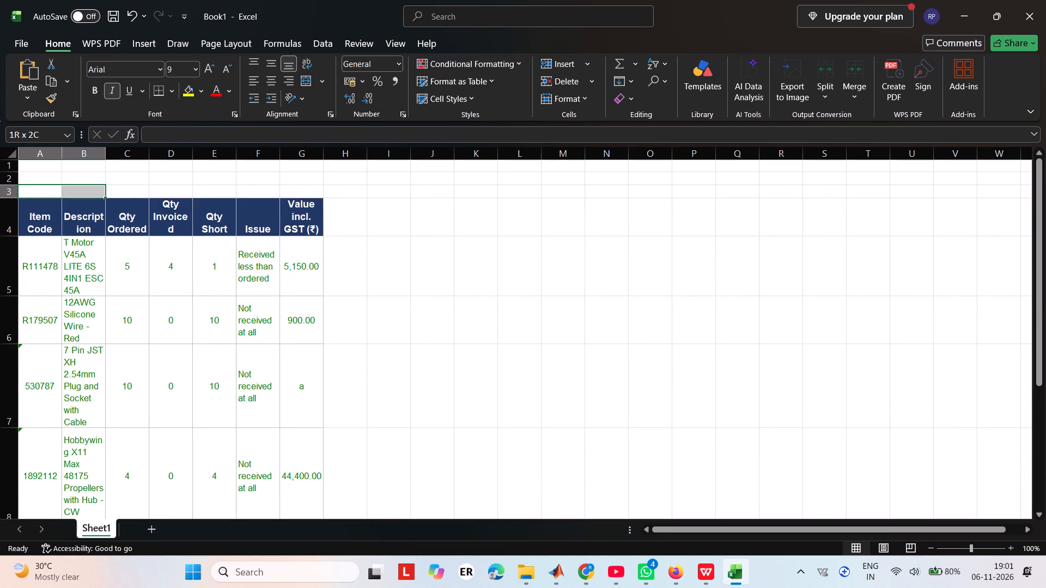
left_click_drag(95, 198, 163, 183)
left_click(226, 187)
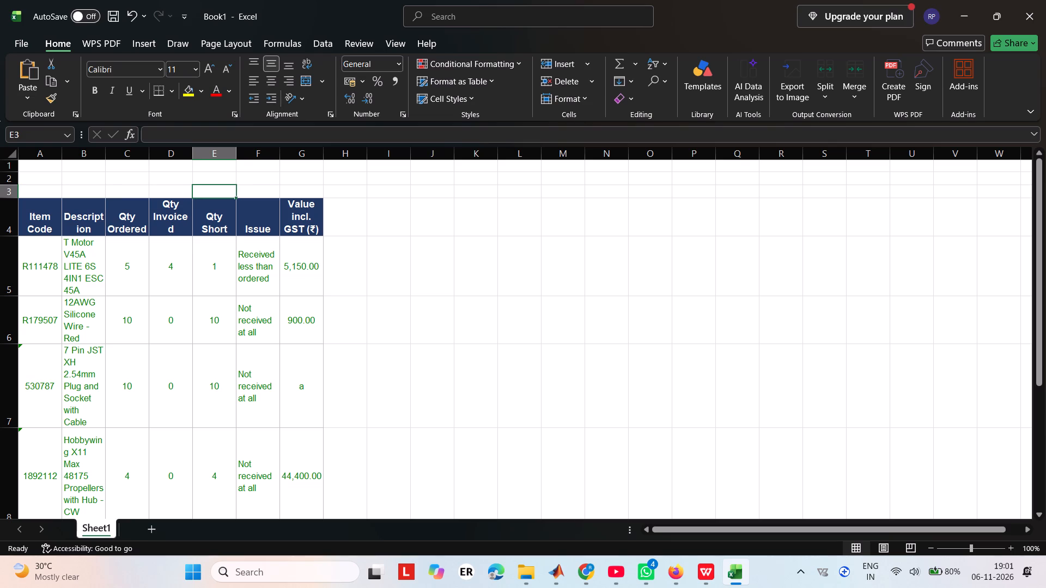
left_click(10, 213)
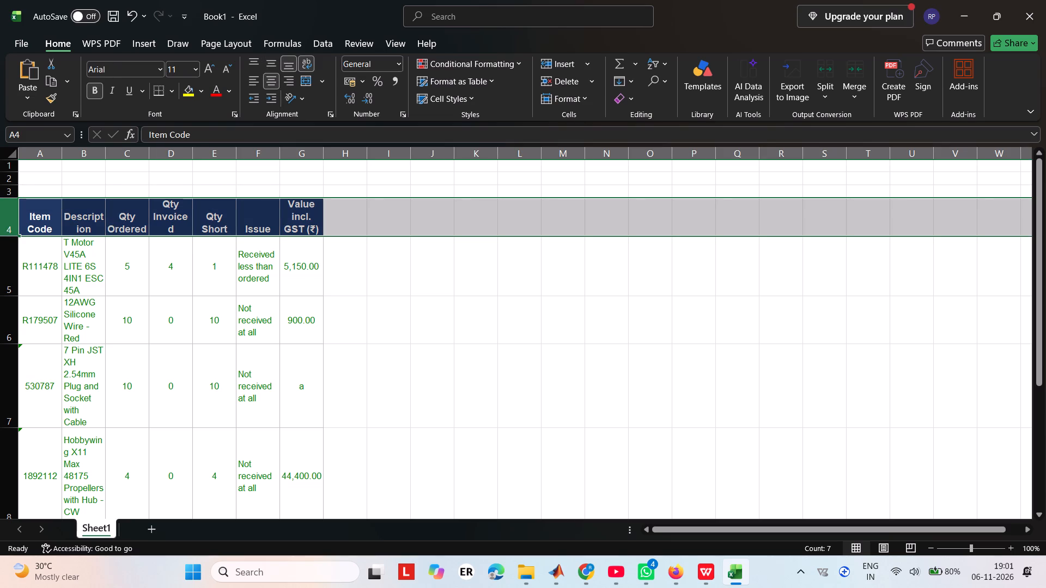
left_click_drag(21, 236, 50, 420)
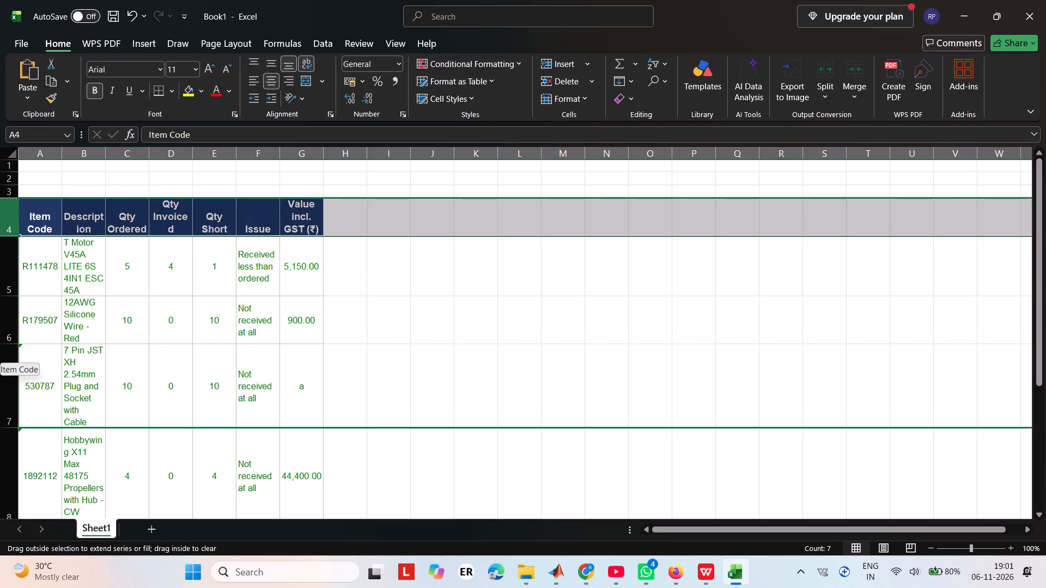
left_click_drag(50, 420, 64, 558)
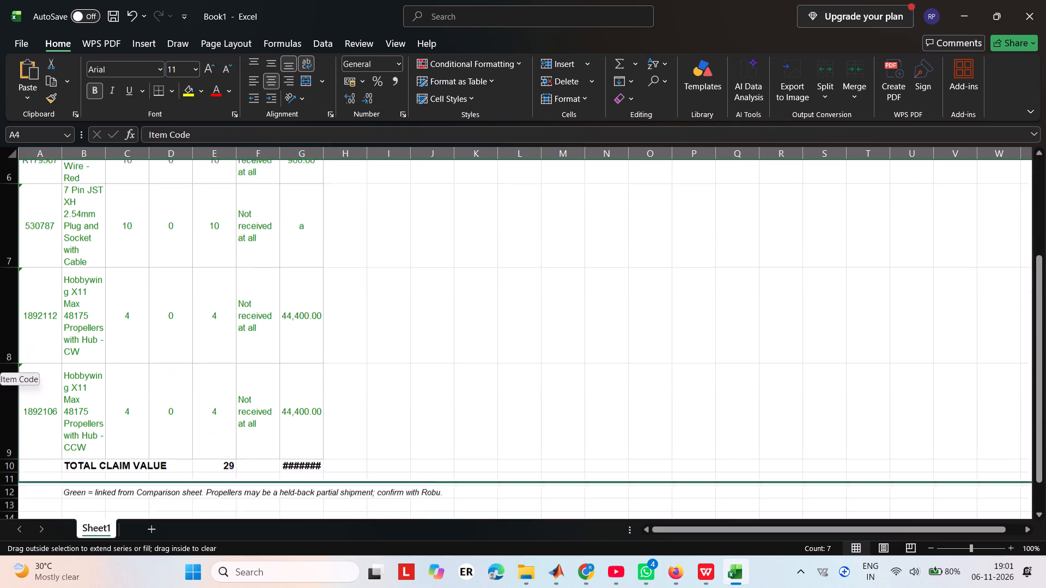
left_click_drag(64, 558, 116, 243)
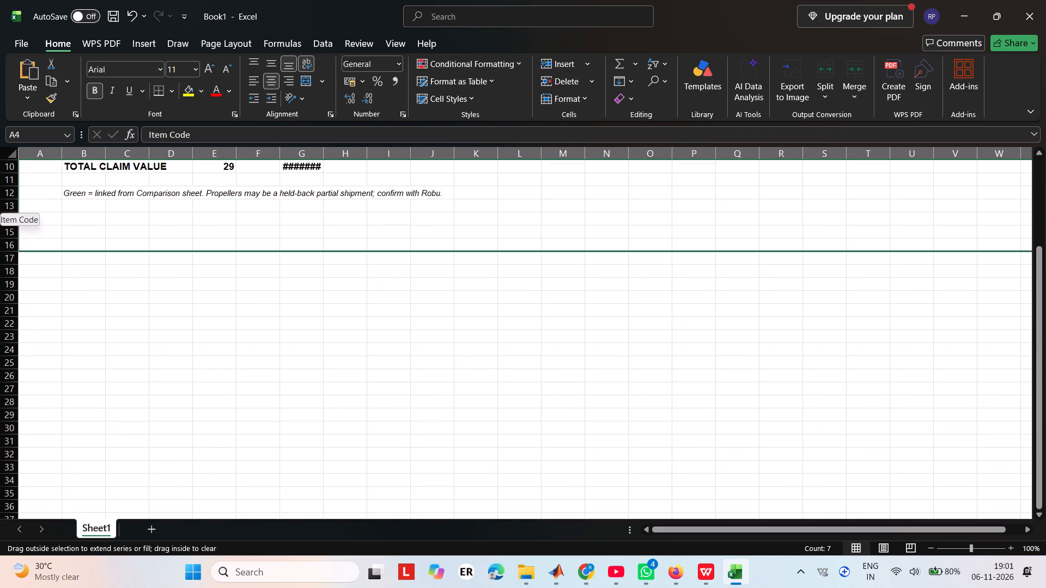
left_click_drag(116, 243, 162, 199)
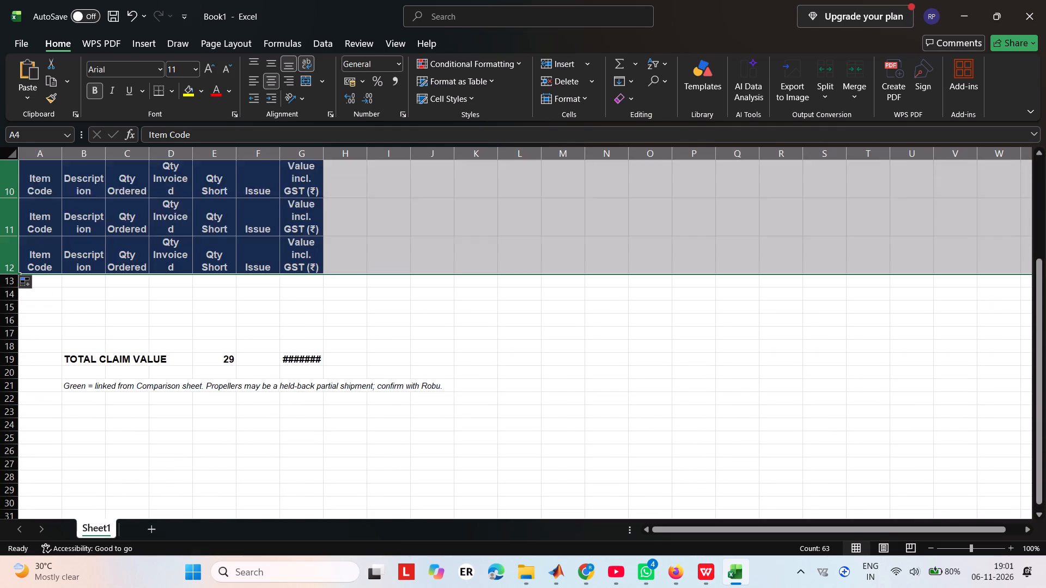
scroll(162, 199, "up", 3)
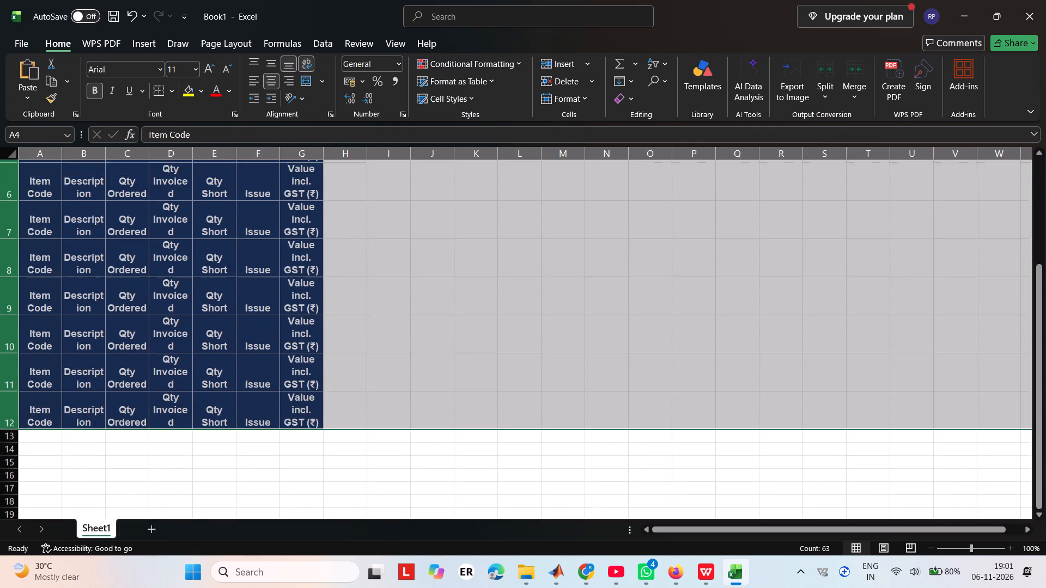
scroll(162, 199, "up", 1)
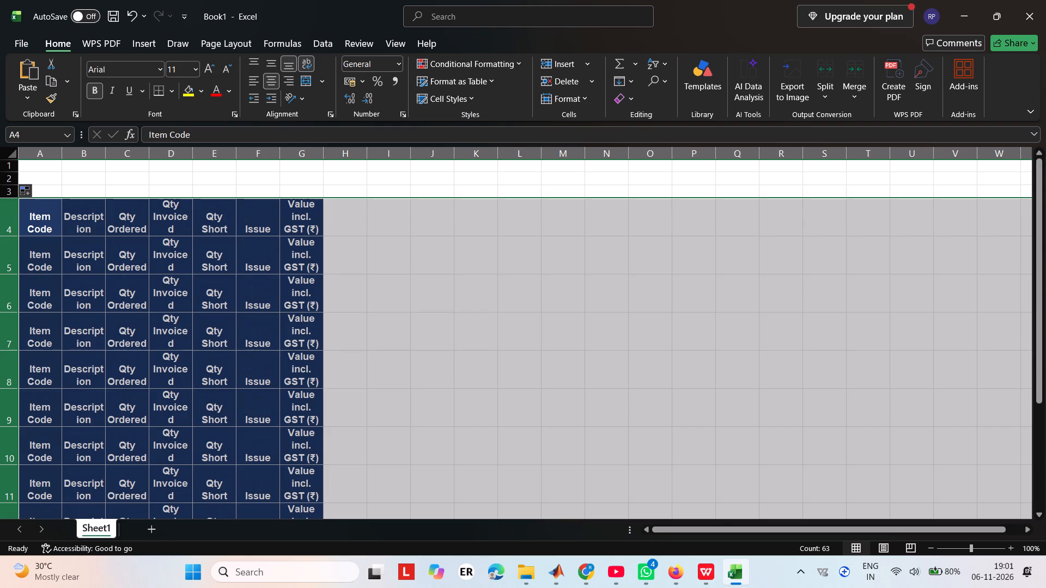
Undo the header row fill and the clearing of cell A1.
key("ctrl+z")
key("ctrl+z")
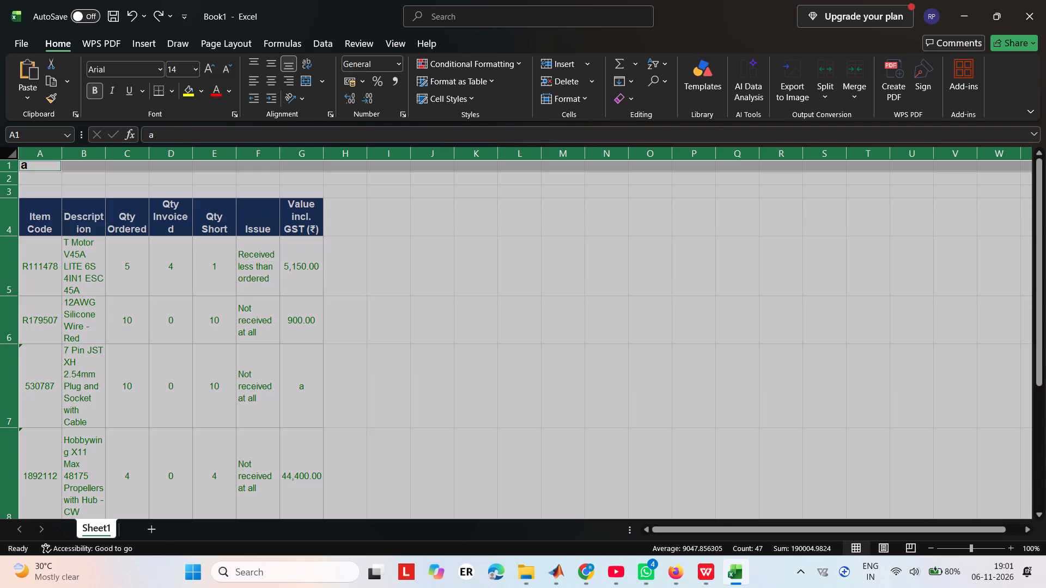
Clear the "a" from cell A1.
left_click(62, 169)
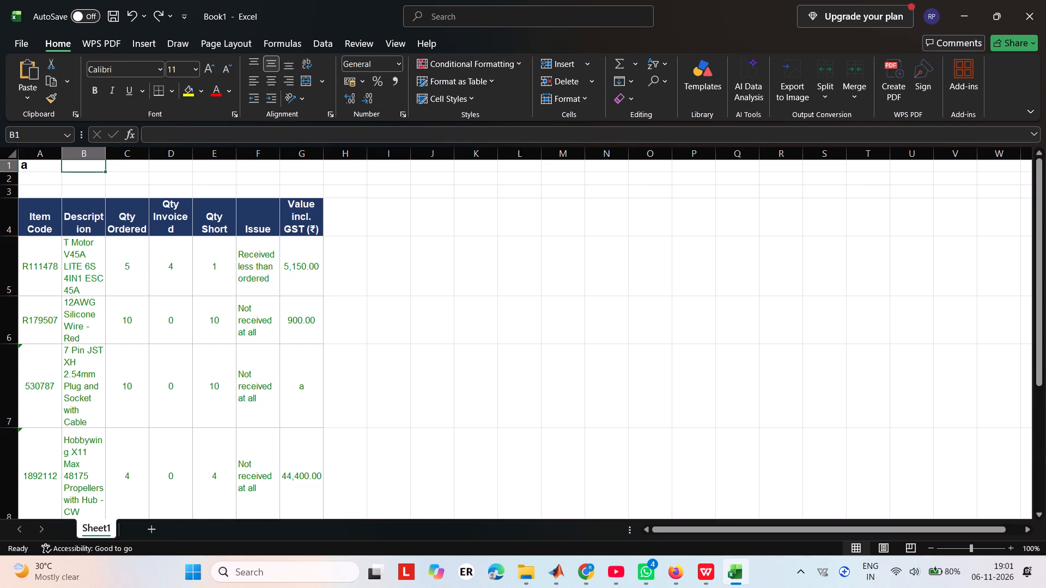
key("Left")
key("BackSpace")
key("BackSpace")
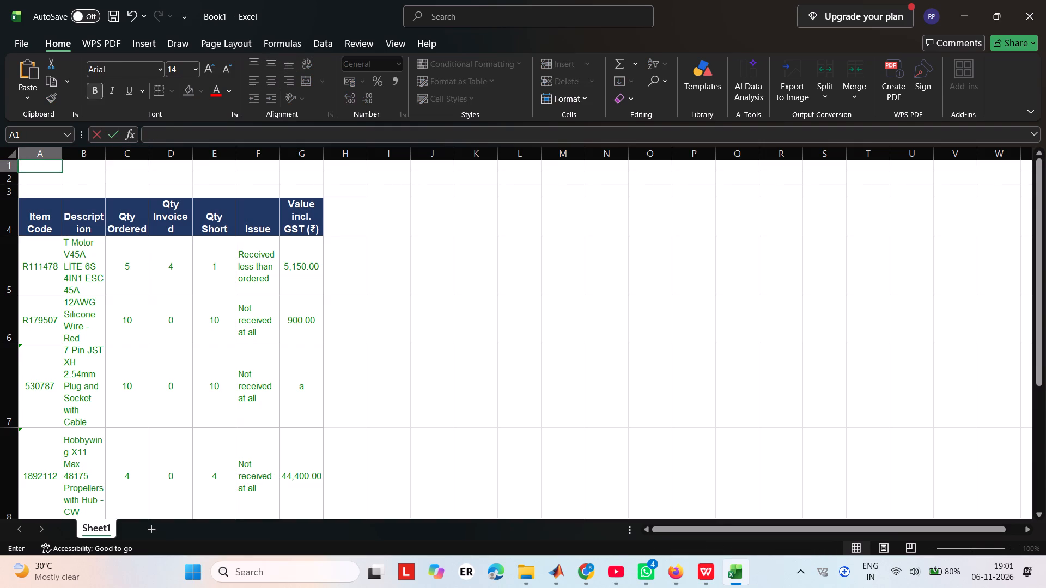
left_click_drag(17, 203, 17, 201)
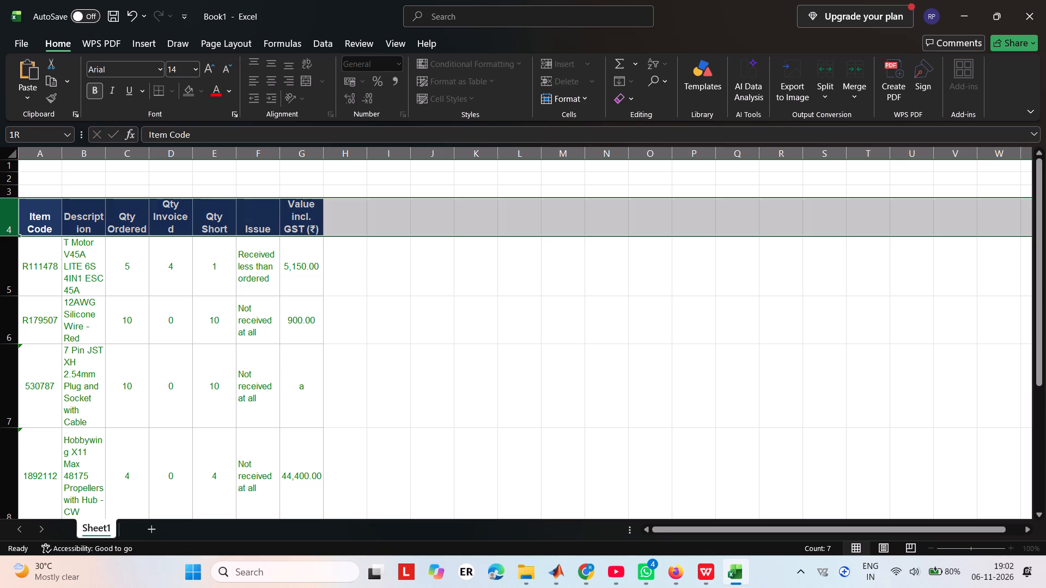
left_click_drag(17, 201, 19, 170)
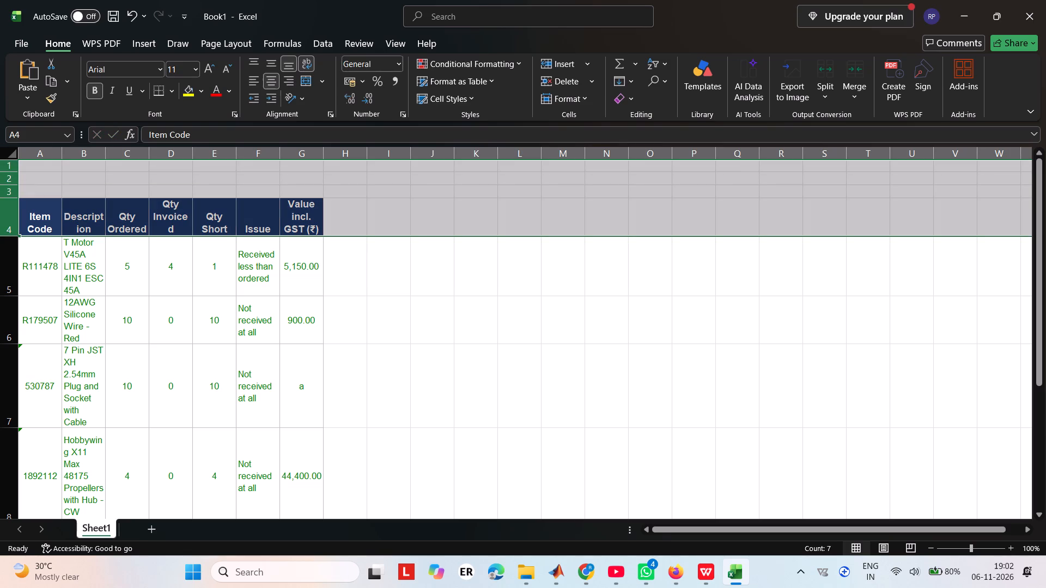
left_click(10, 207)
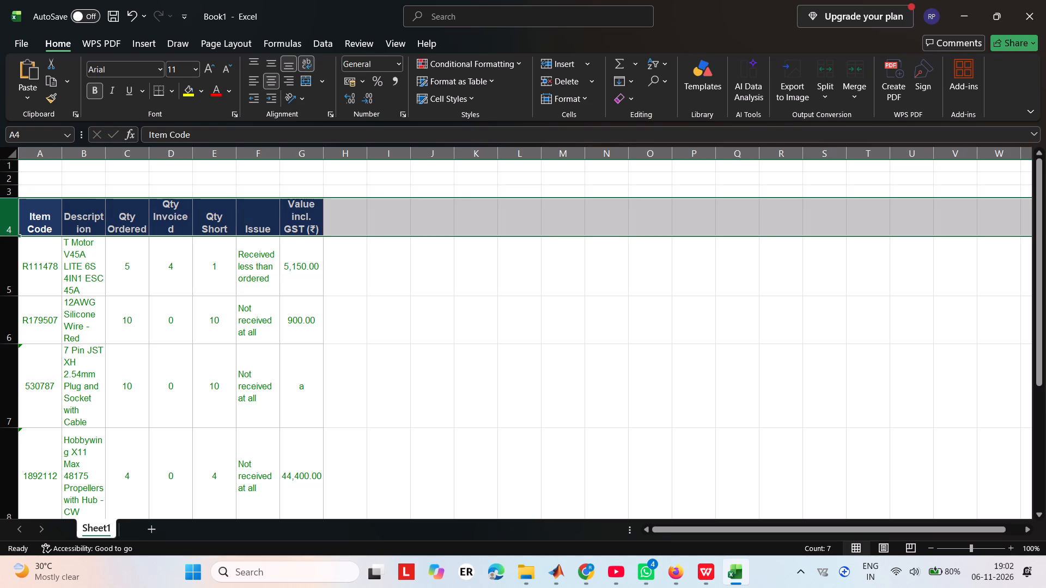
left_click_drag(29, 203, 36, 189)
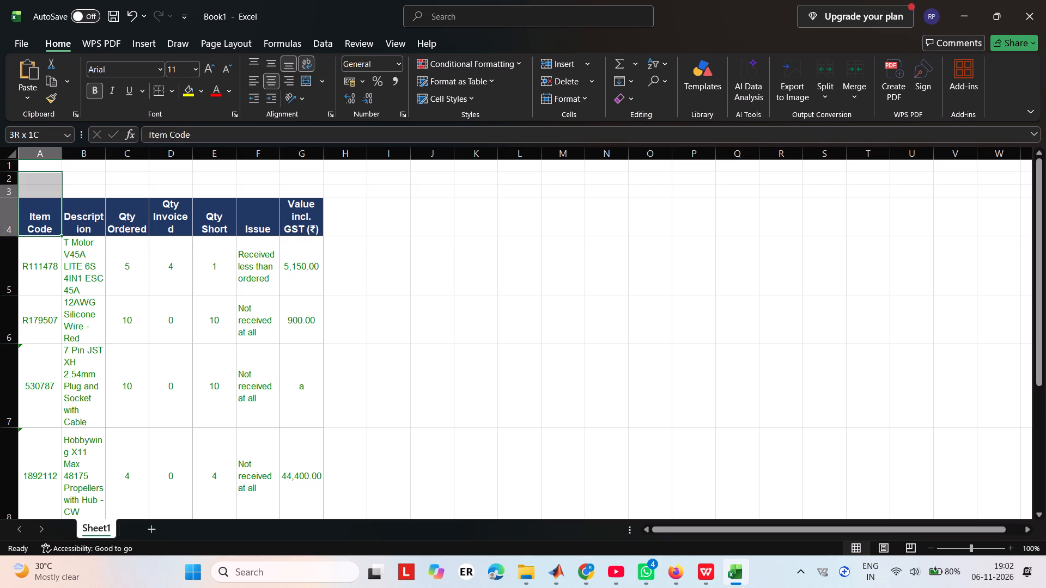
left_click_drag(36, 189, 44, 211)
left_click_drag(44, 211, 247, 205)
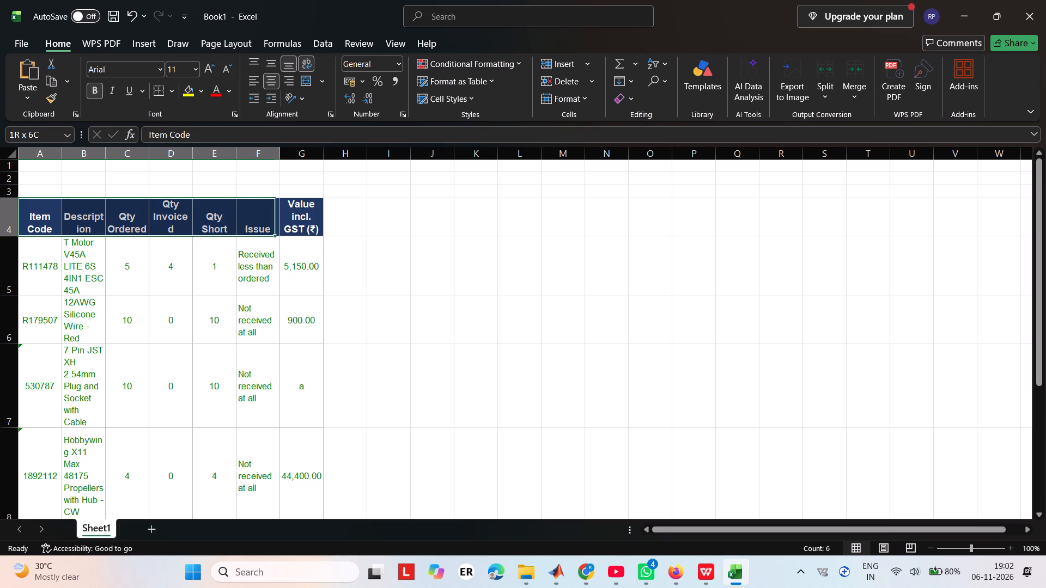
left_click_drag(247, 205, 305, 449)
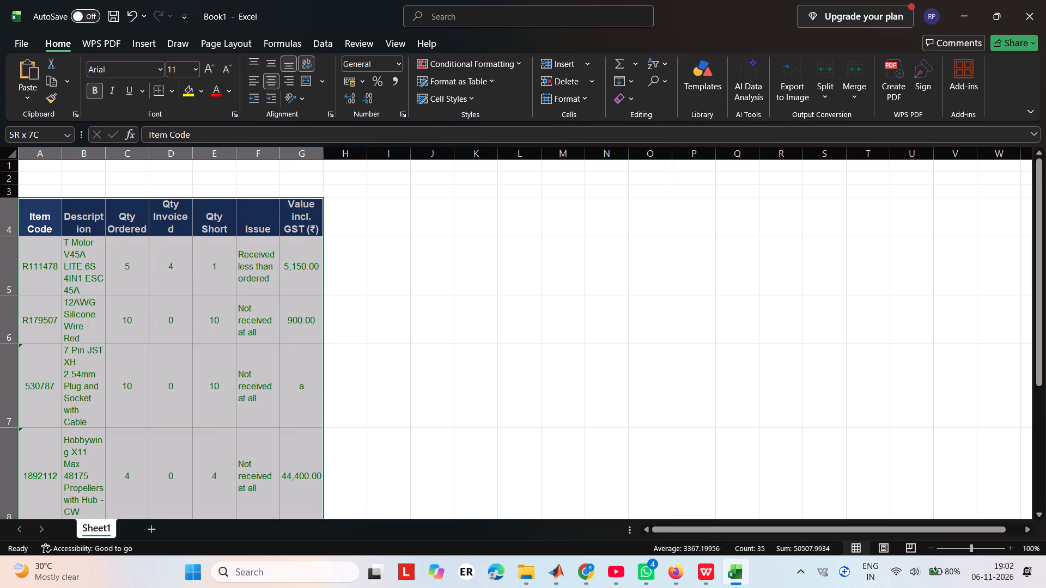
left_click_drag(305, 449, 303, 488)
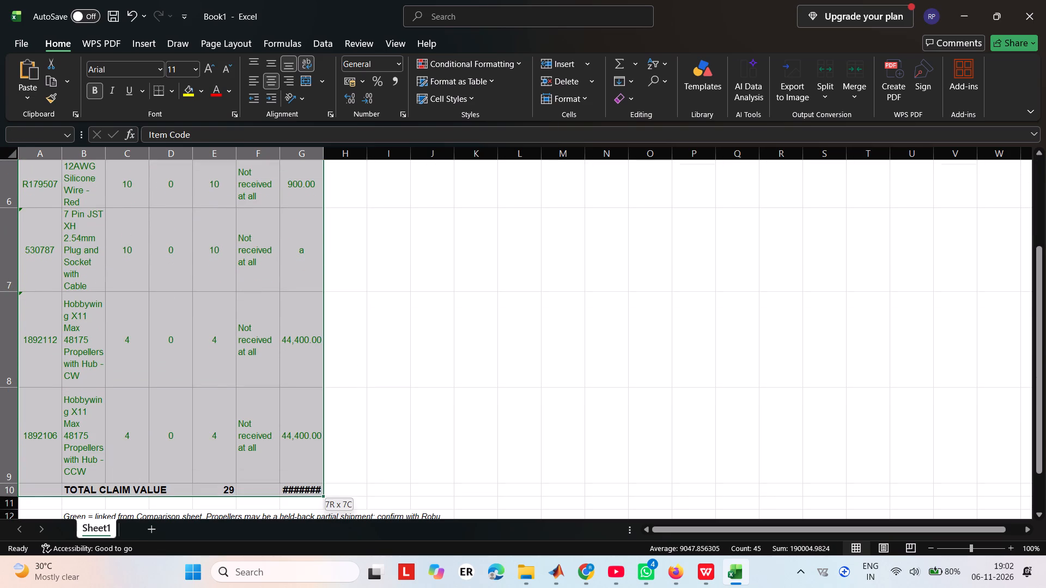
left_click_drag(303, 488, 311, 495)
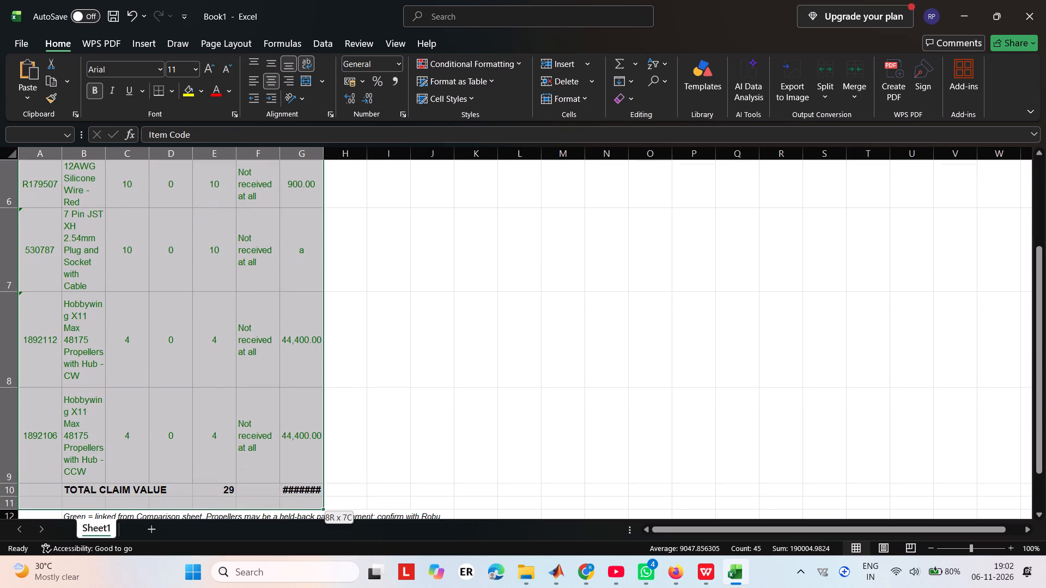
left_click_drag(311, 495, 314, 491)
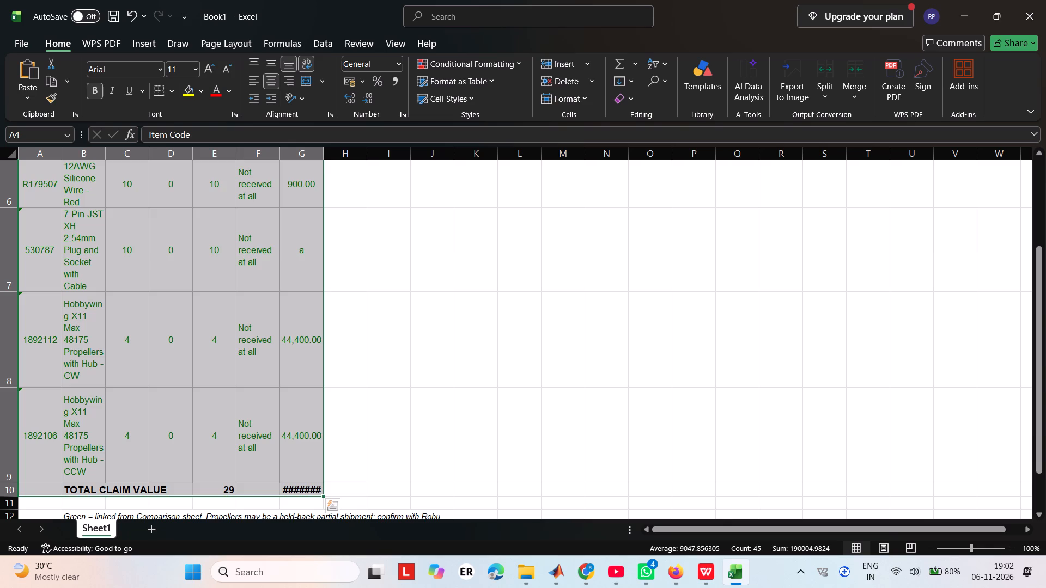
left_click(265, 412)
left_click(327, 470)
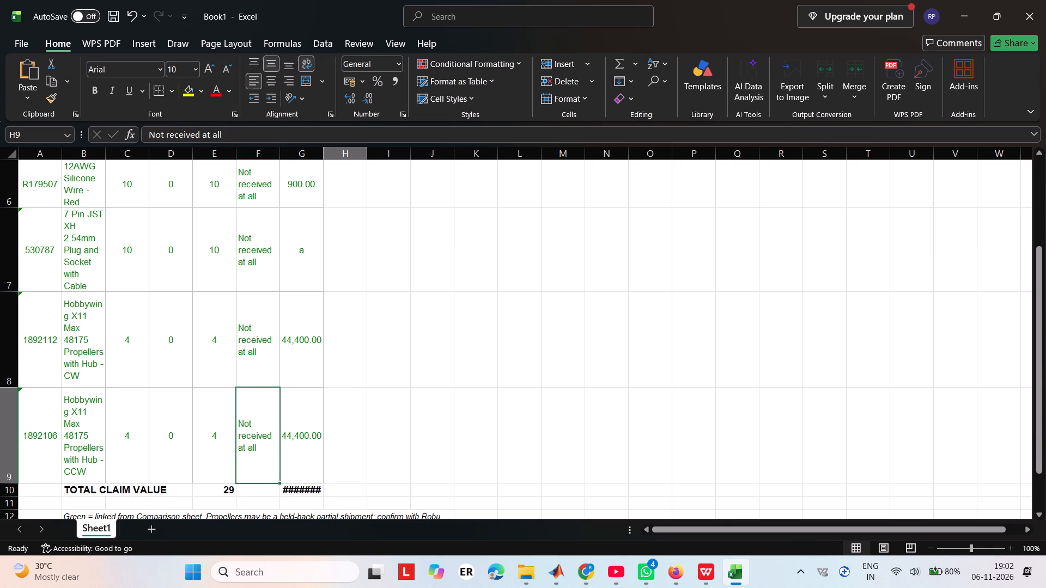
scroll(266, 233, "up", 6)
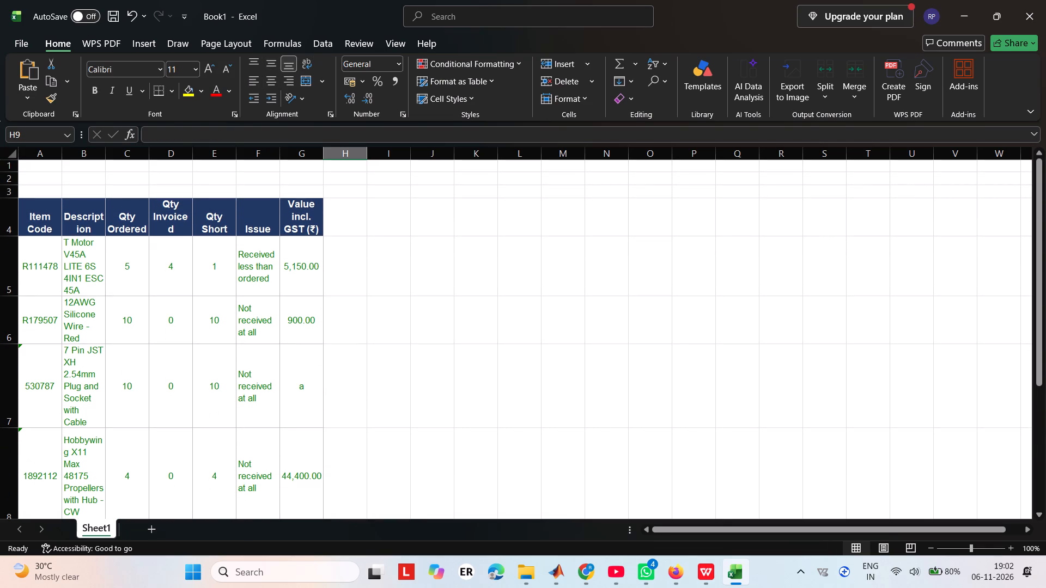
Delete the empty row 3 directly above the claim table's header row.
left_click(13, 193)
right_click(13, 193)
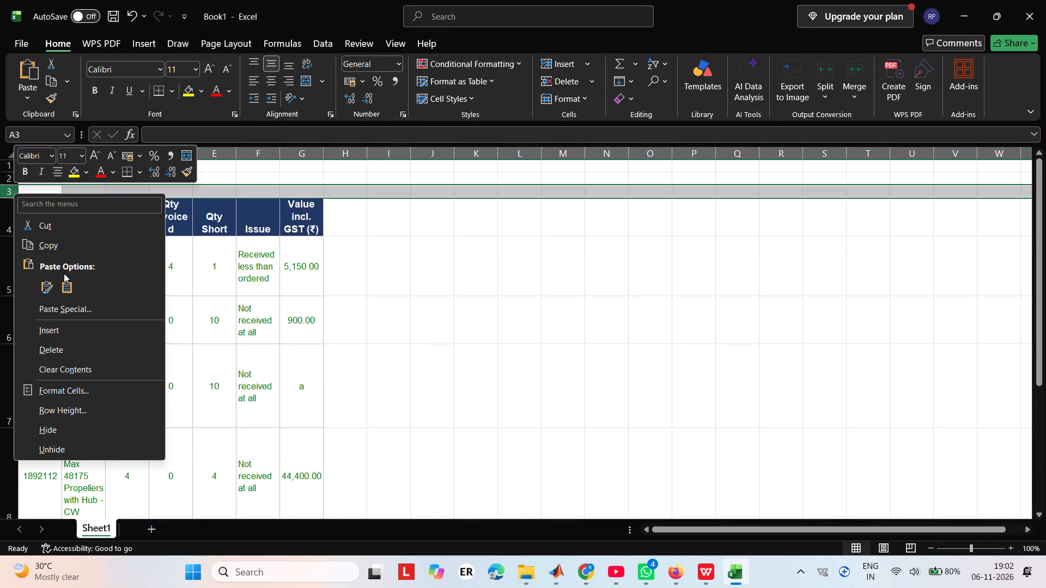
left_click(41, 350)
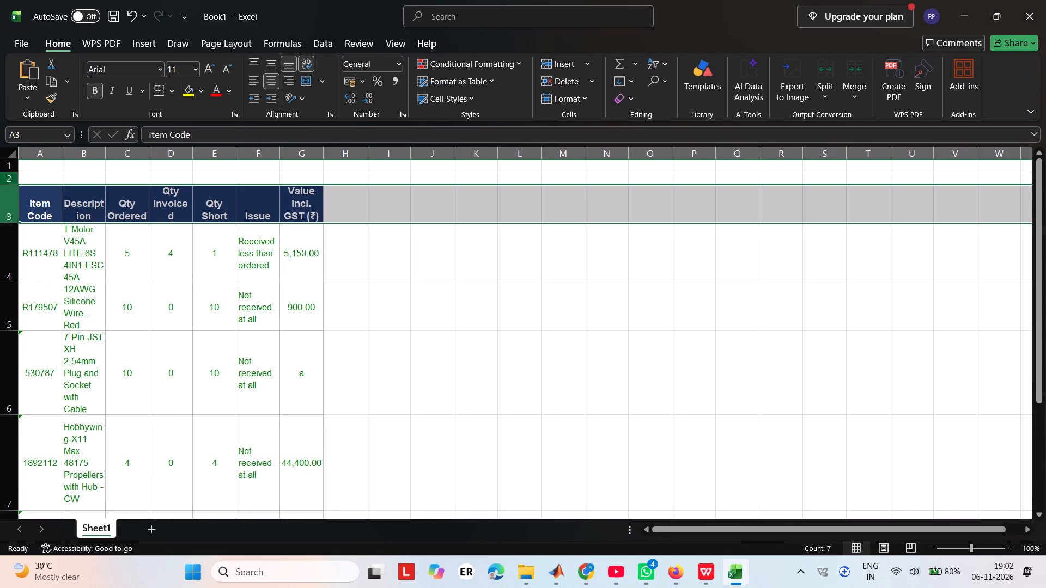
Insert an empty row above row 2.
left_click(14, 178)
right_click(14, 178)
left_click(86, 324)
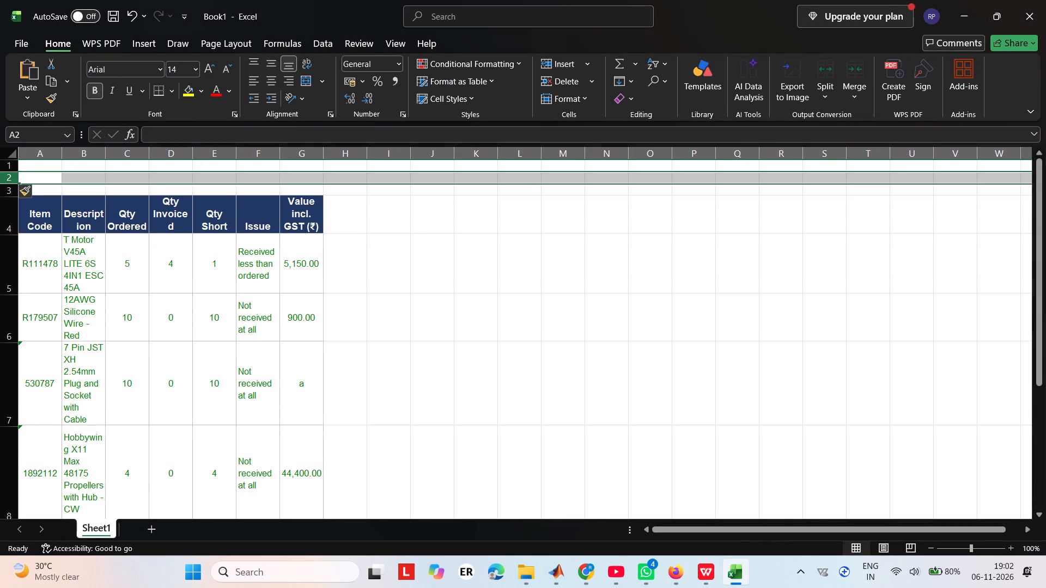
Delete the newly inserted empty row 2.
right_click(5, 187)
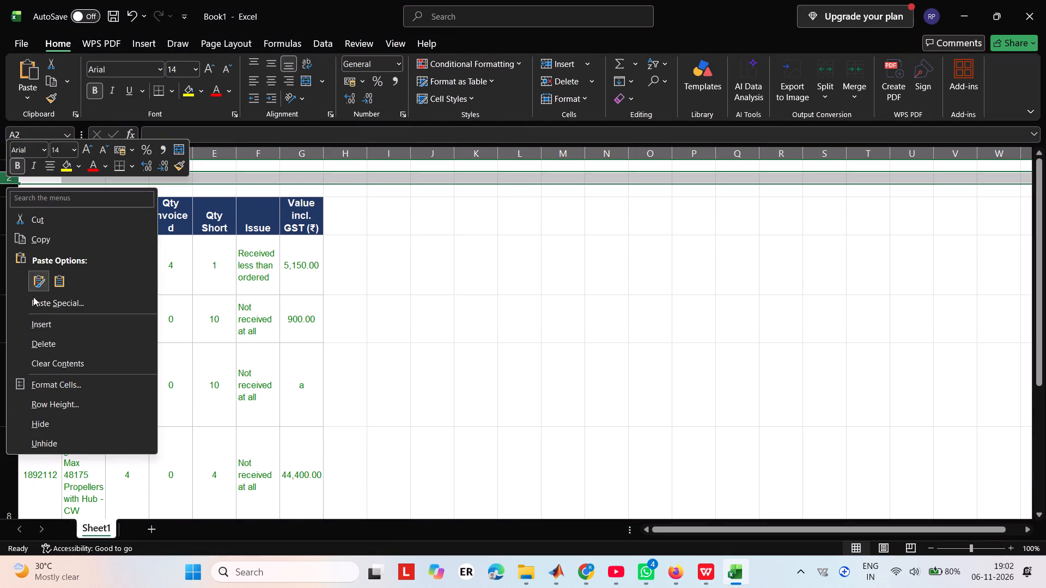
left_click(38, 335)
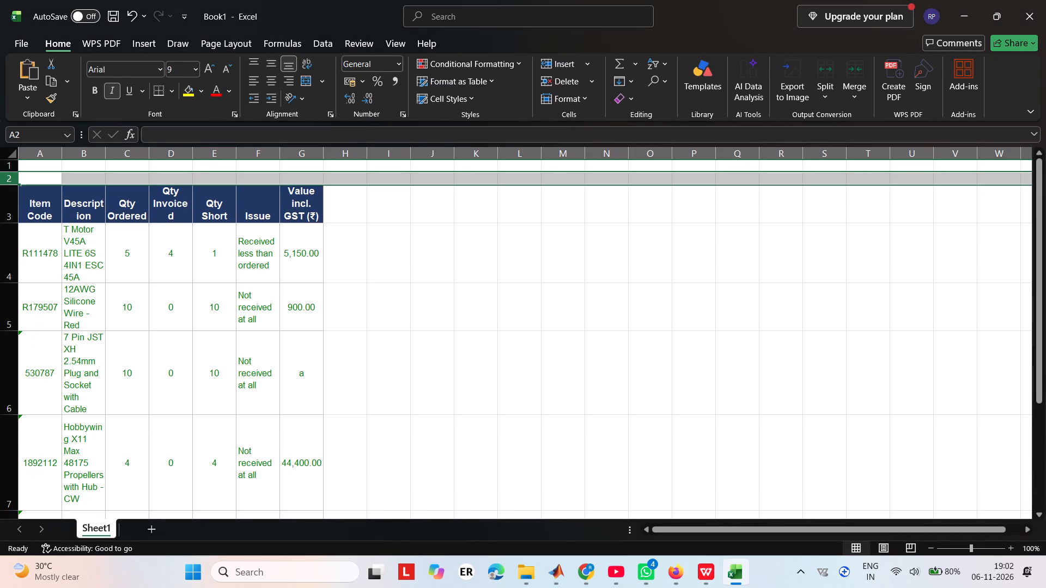
Delete the empty rows 1 and 2 above the claim table so its header becomes row 1.
left_click_drag(23, 183, 10, 164)
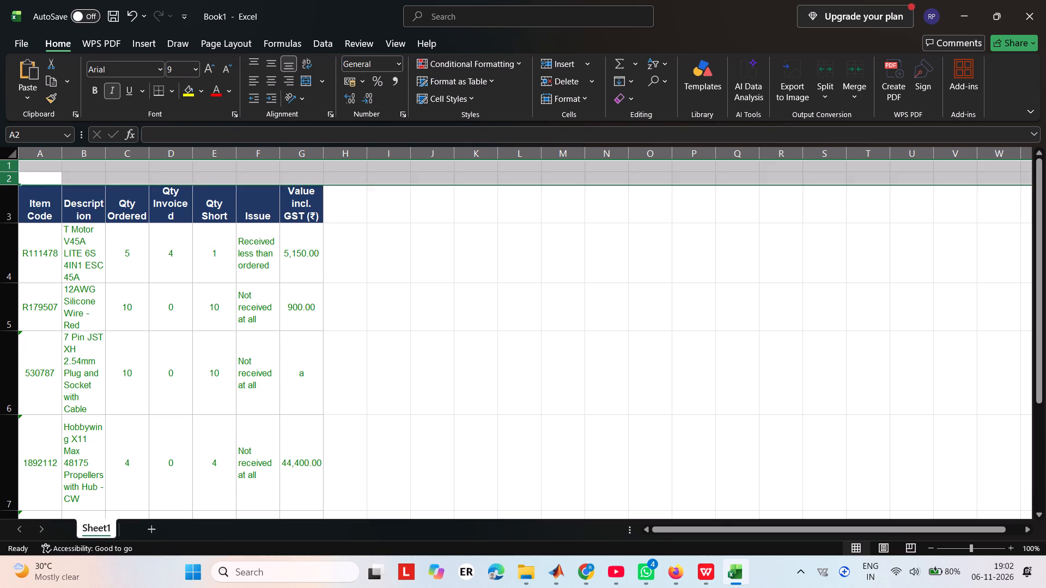
left_click(10, 164)
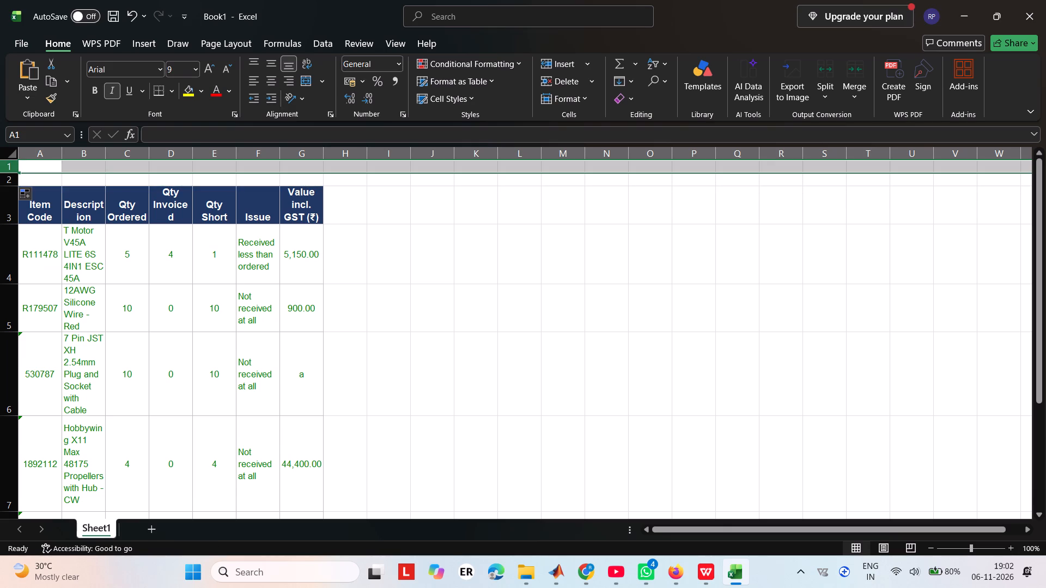
key("shift+Down")
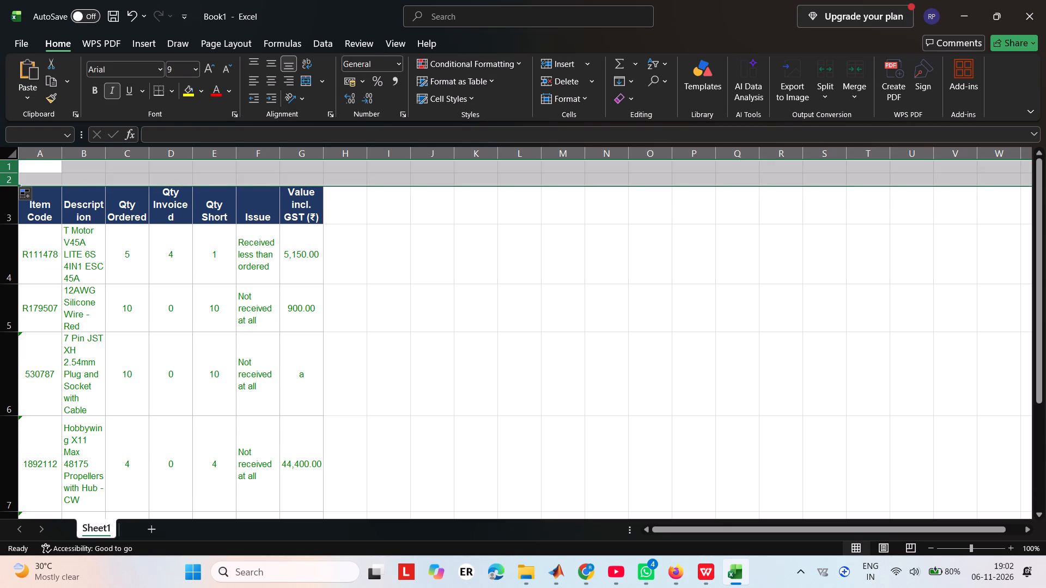
right_click(28, 178)
left_click_drag(69, 324, 71, 335)
left_click(71, 335)
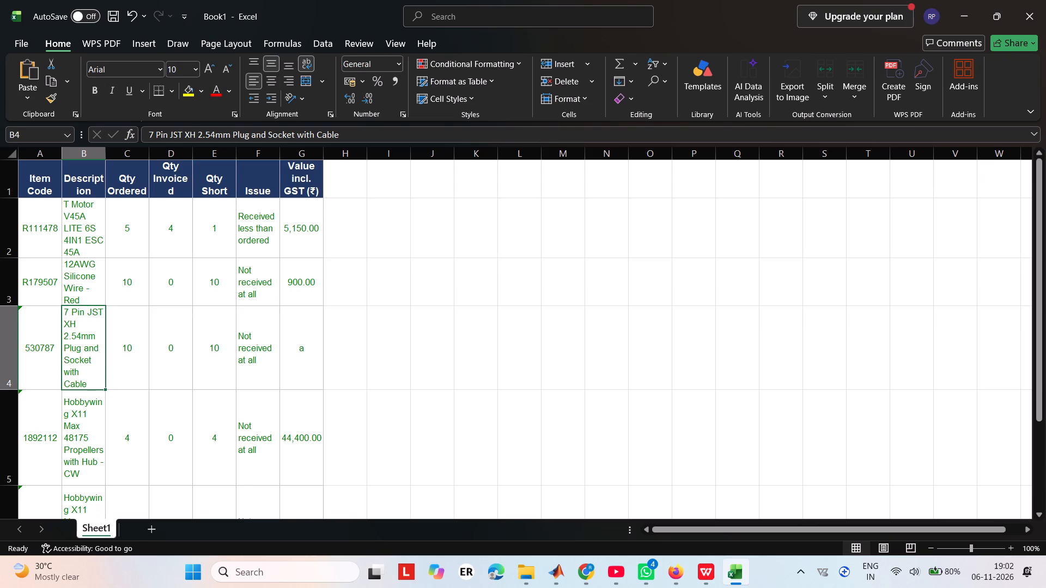
left_click(130, 304)
left_click(340, 279)
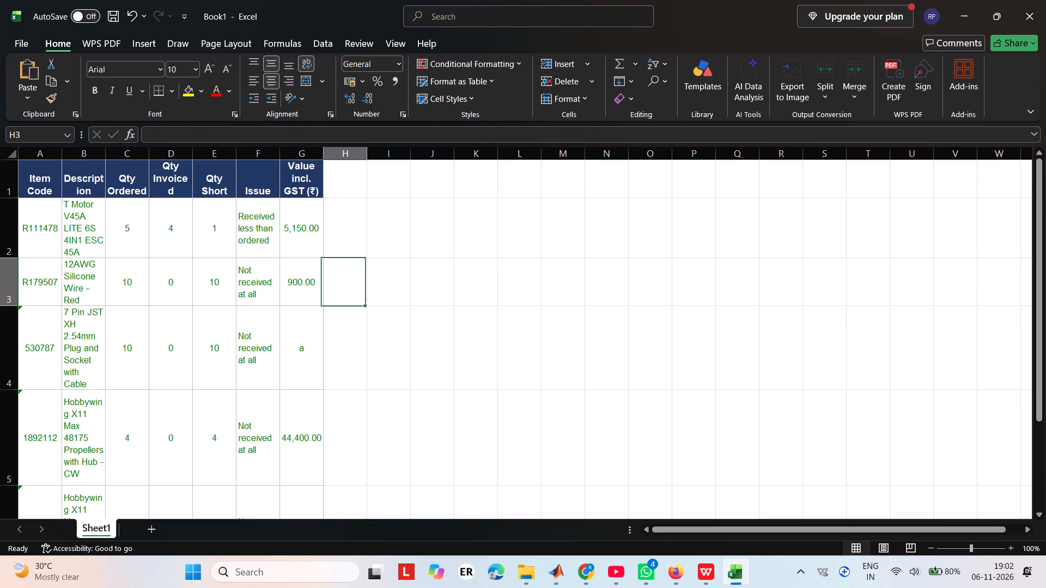
scroll(163, 262, "up", 1)
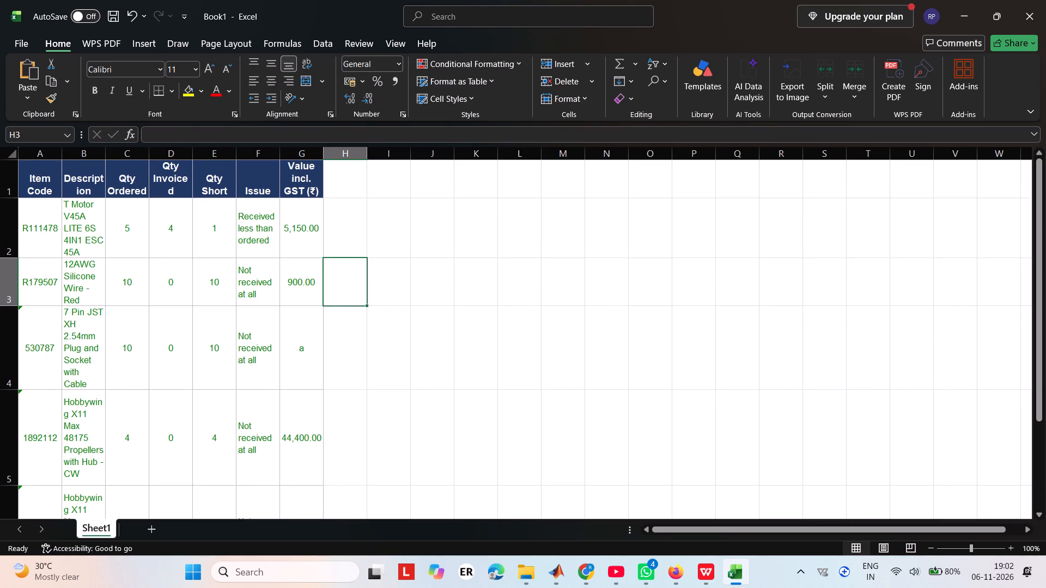
scroll(157, 232, "up", 1)
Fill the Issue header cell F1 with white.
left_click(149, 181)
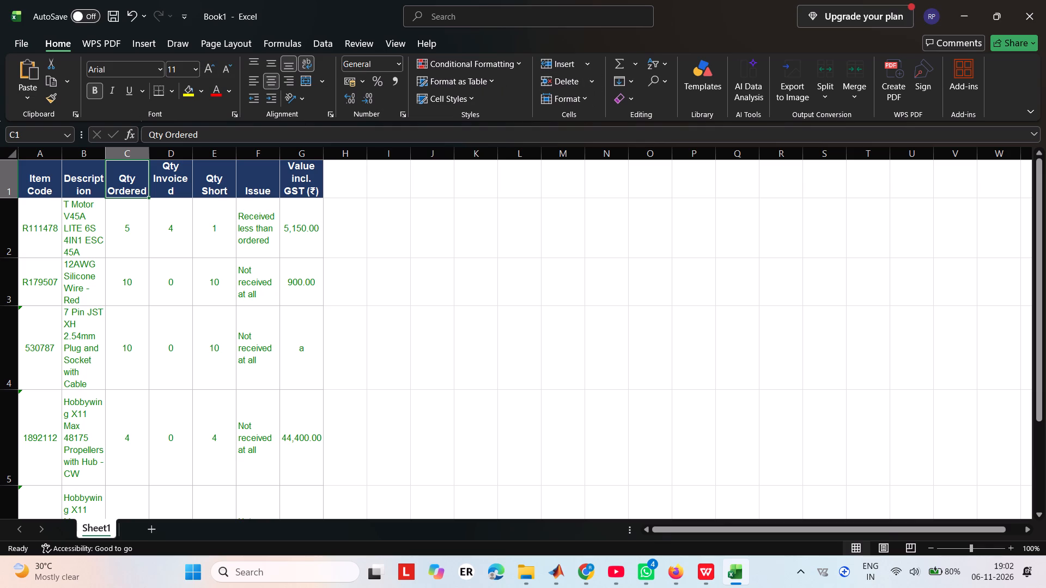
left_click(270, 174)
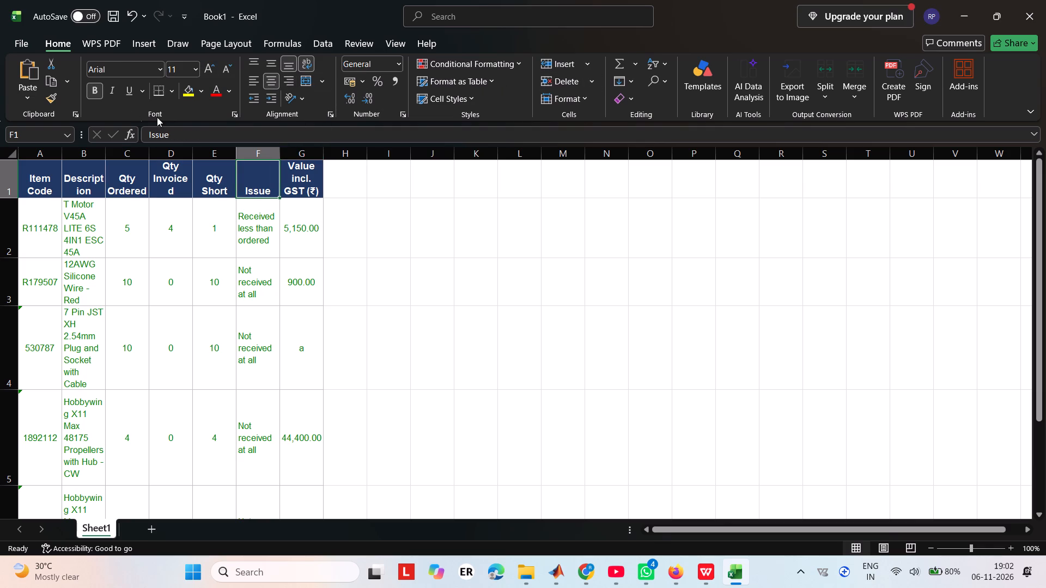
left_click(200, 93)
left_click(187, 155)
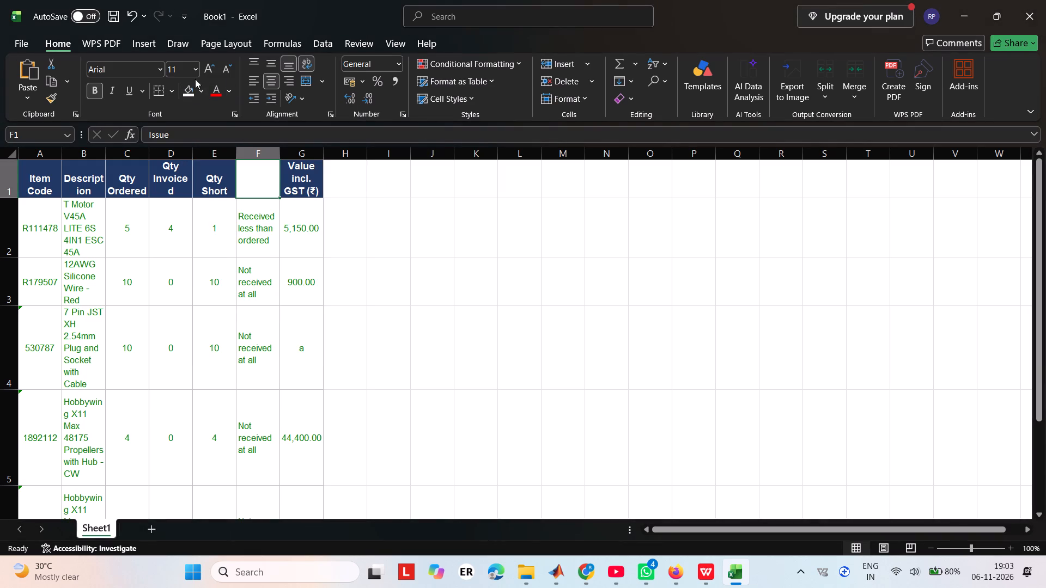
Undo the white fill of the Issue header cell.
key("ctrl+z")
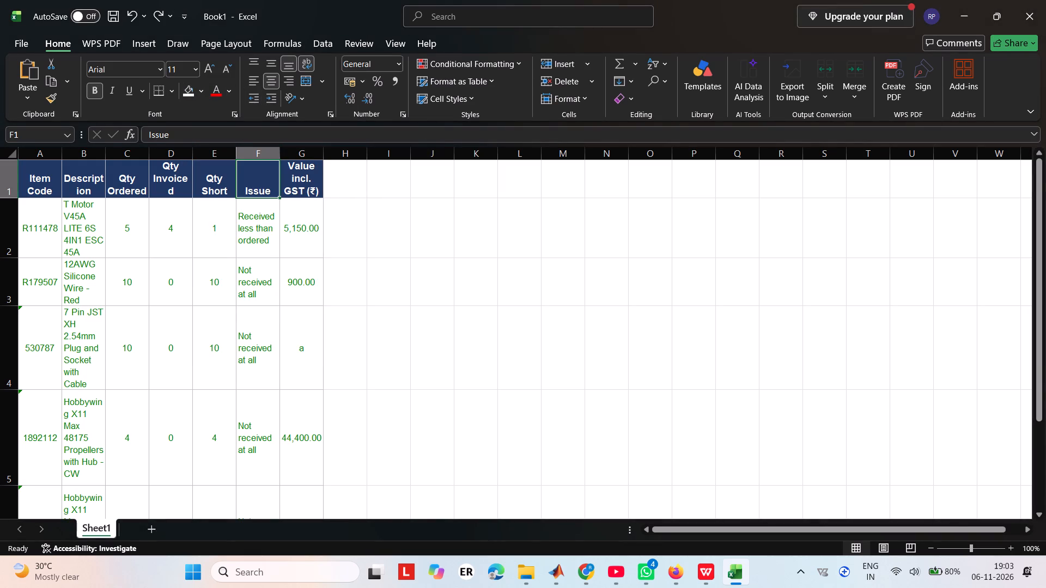
Widen the Item Code and Description columns so the item descriptions wrap onto at most two lines.
left_click_drag(62, 157, 120, 170)
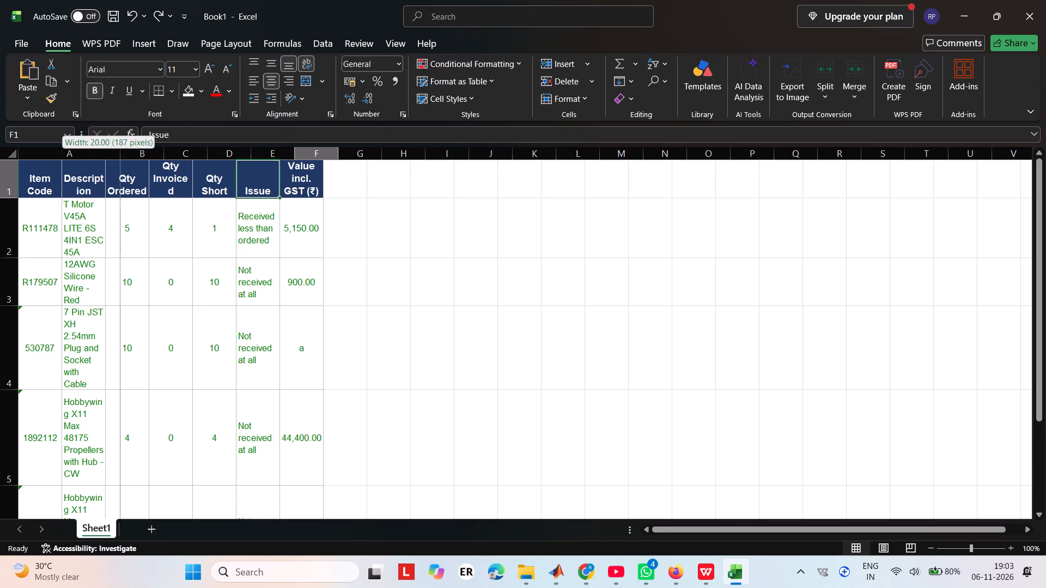
left_click_drag(120, 170, 113, 167)
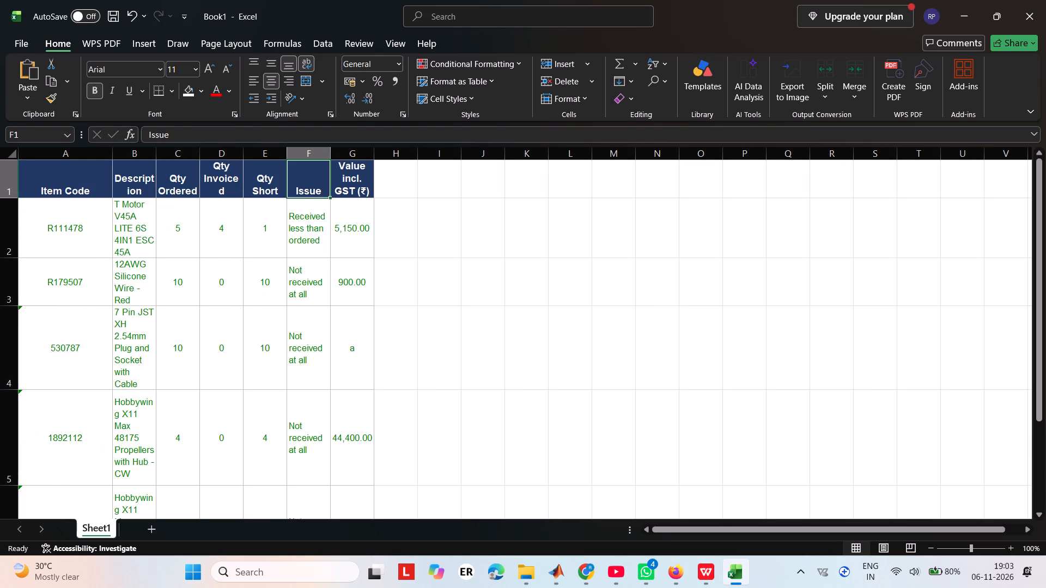
left_click_drag(156, 153, 243, 167)
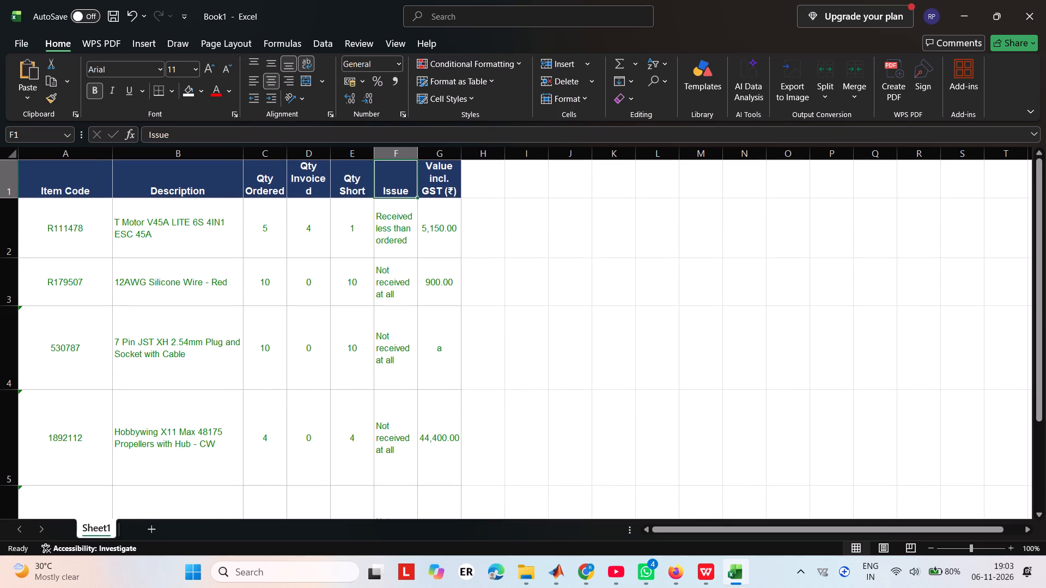
Set the font colour of the entire sheet to black.
scroll(63, 287, "down", 2)
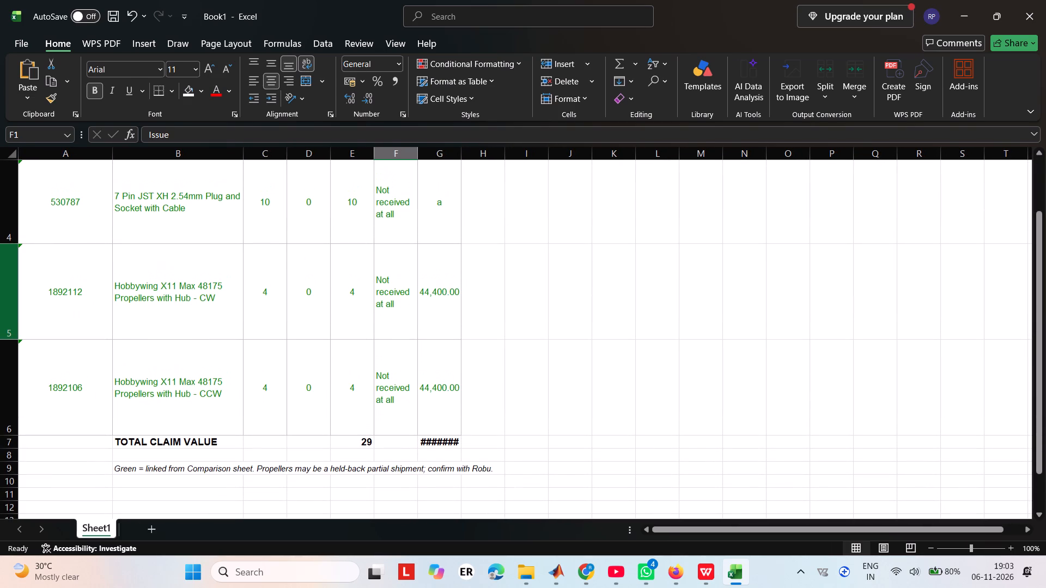
left_click(10, 155)
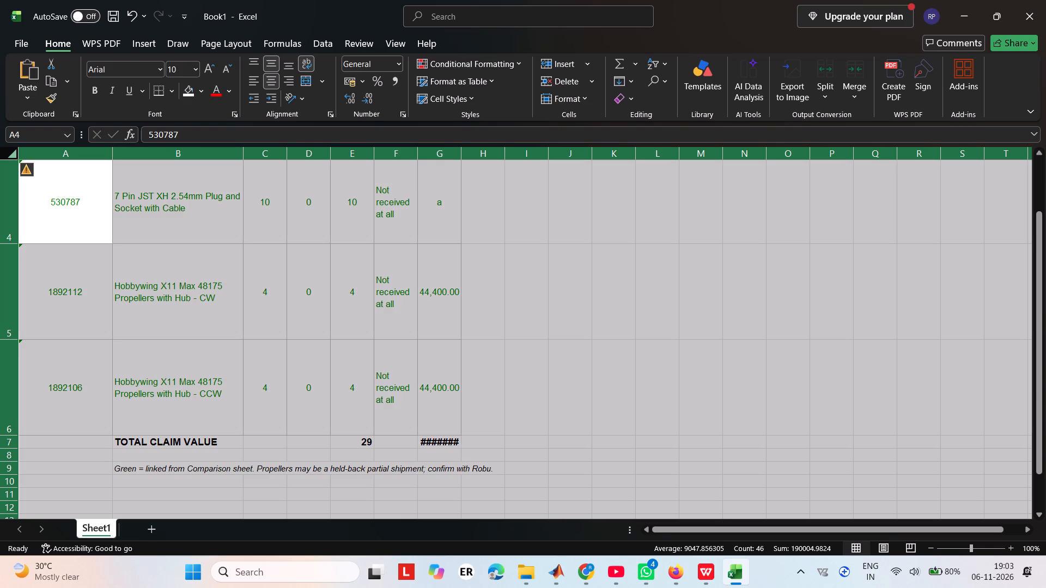
left_click(200, 94)
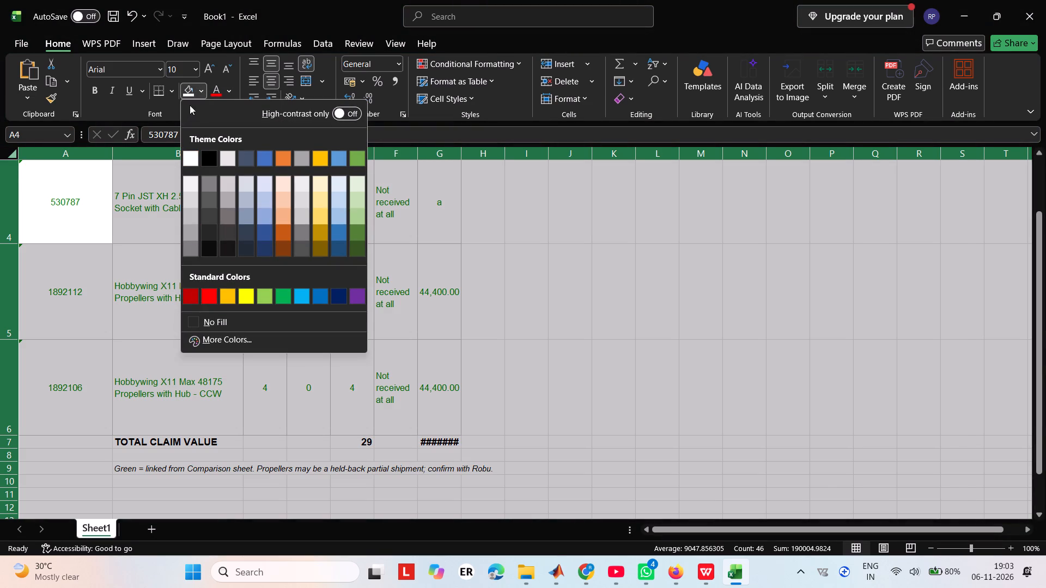
left_click(228, 91)
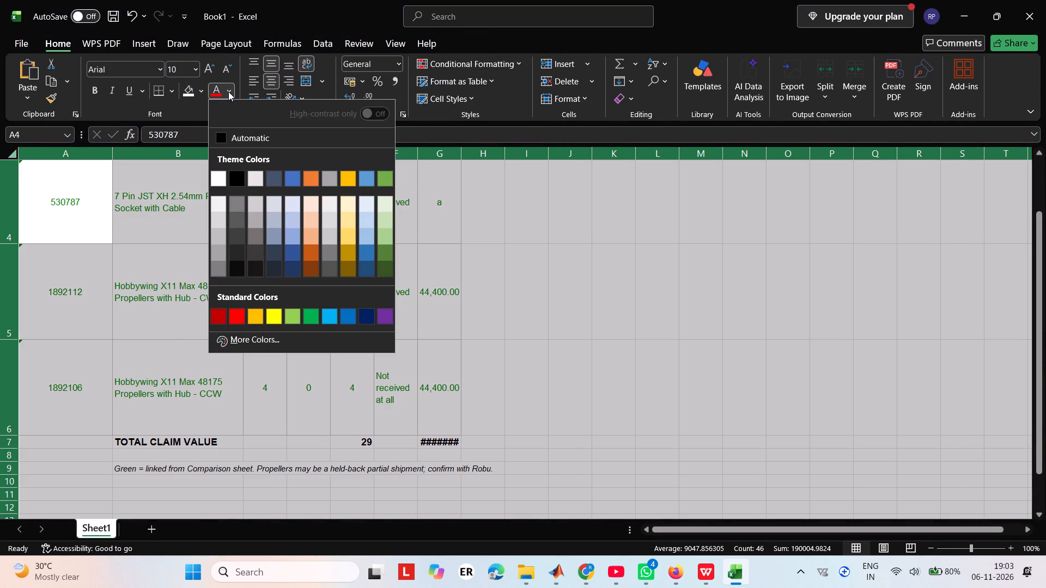
left_click(230, 180)
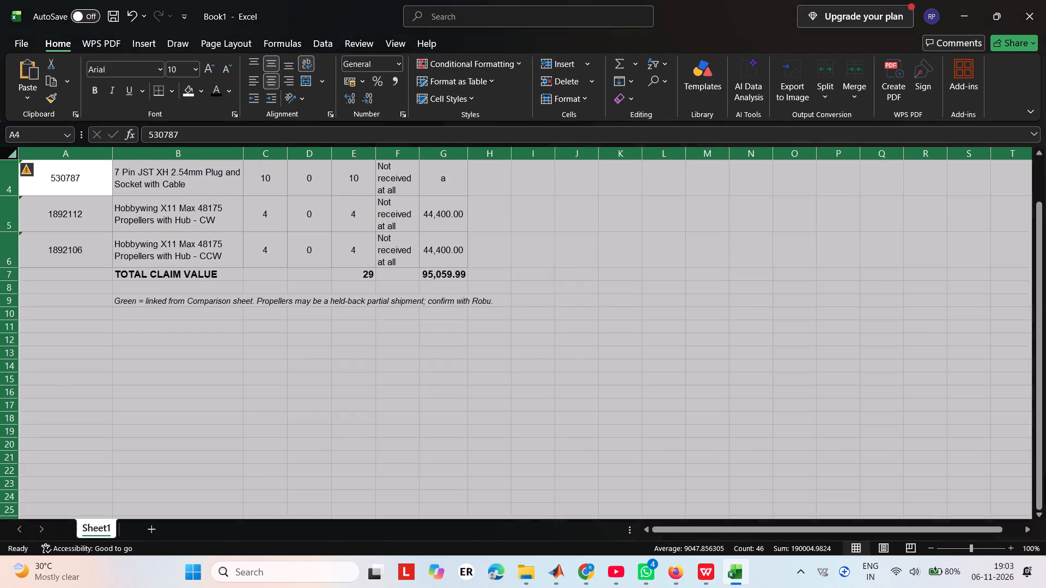
scroll(230, 180, "up", 4)
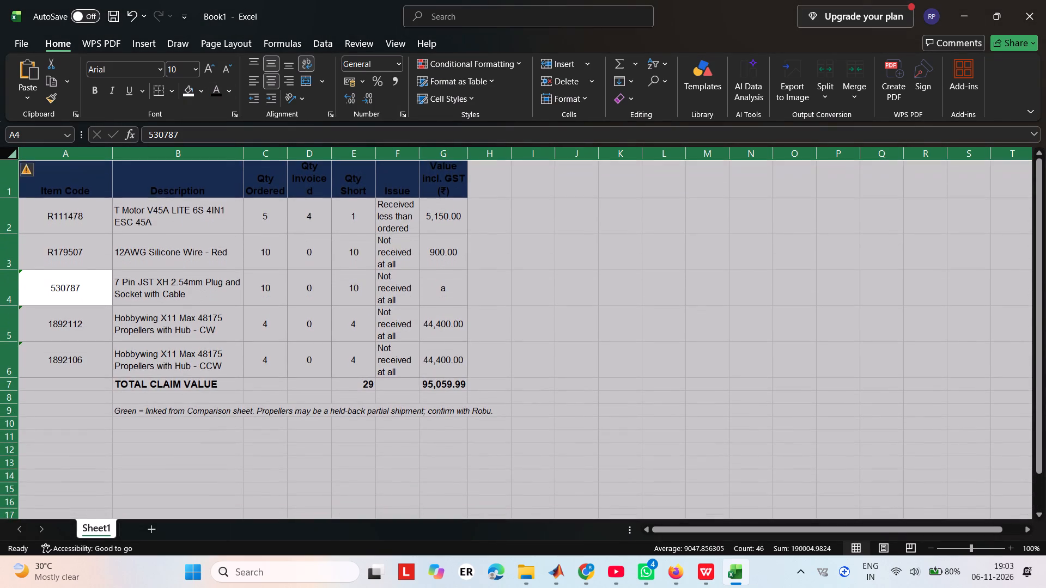
left_click(212, 185)
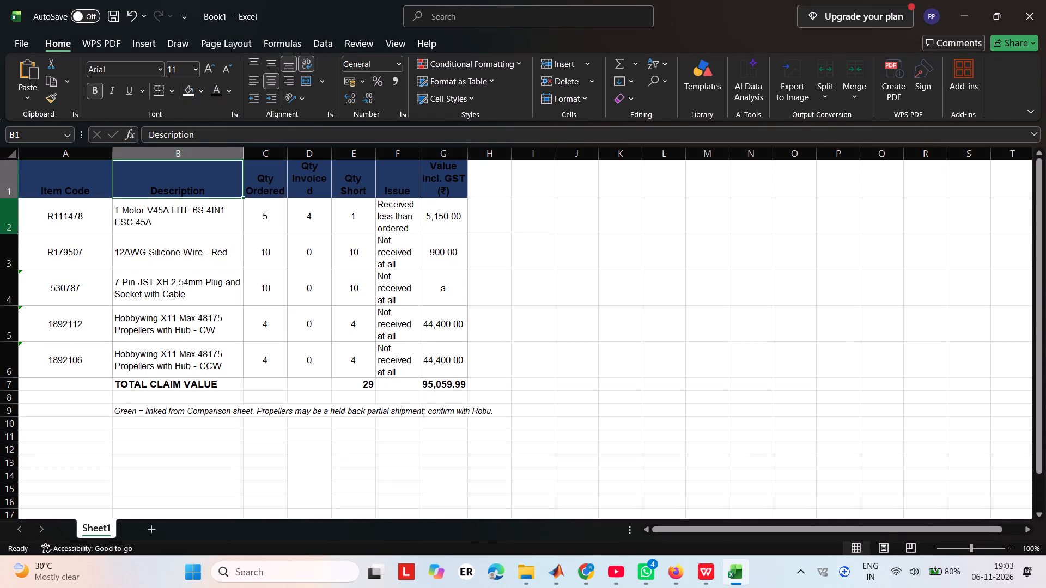
Fill the entire sheet with White, Background 1, replacing the dark blue header fill.
left_click(11, 154)
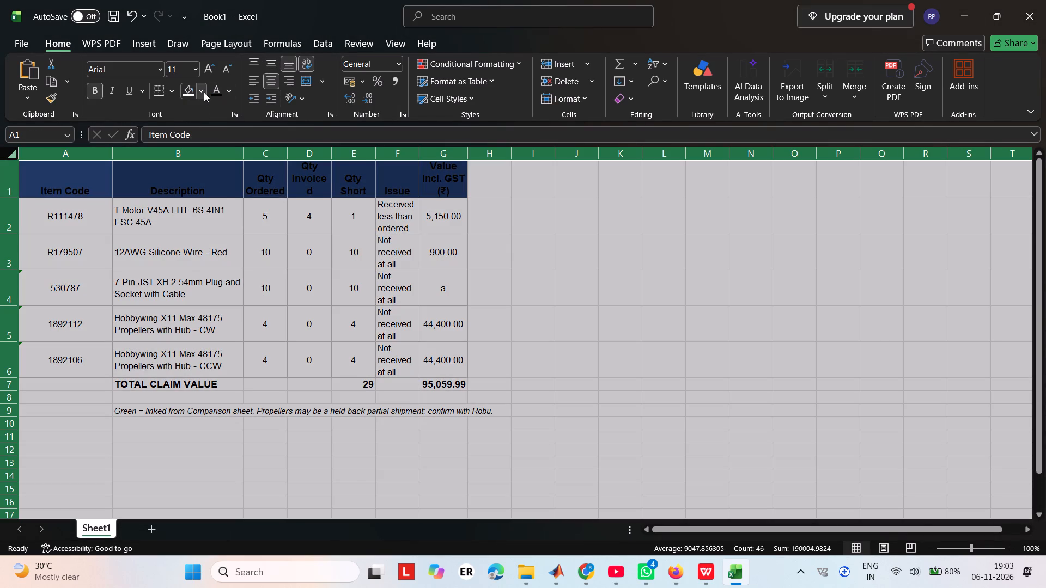
left_click(204, 92)
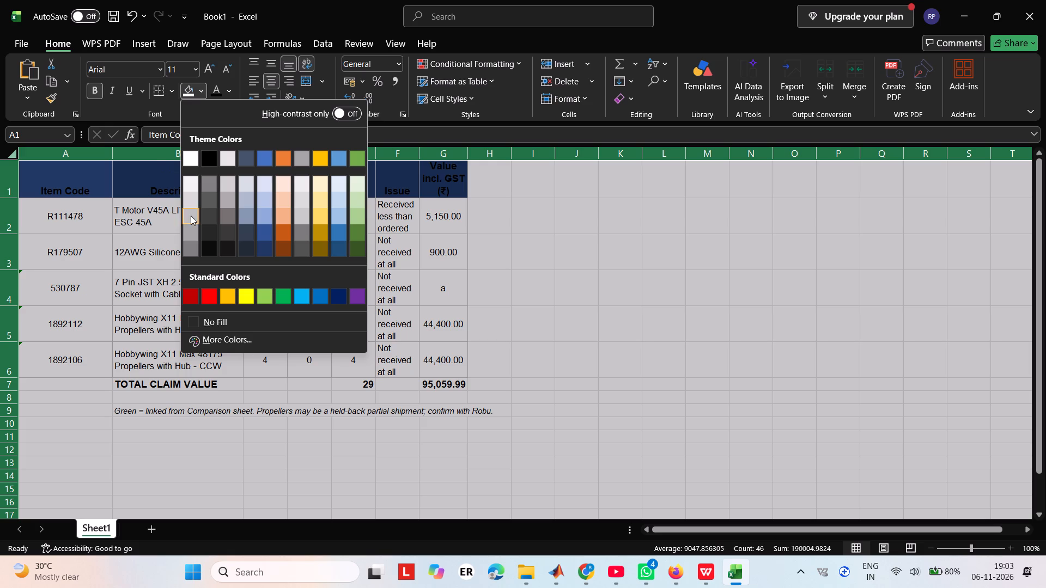
left_click(187, 153)
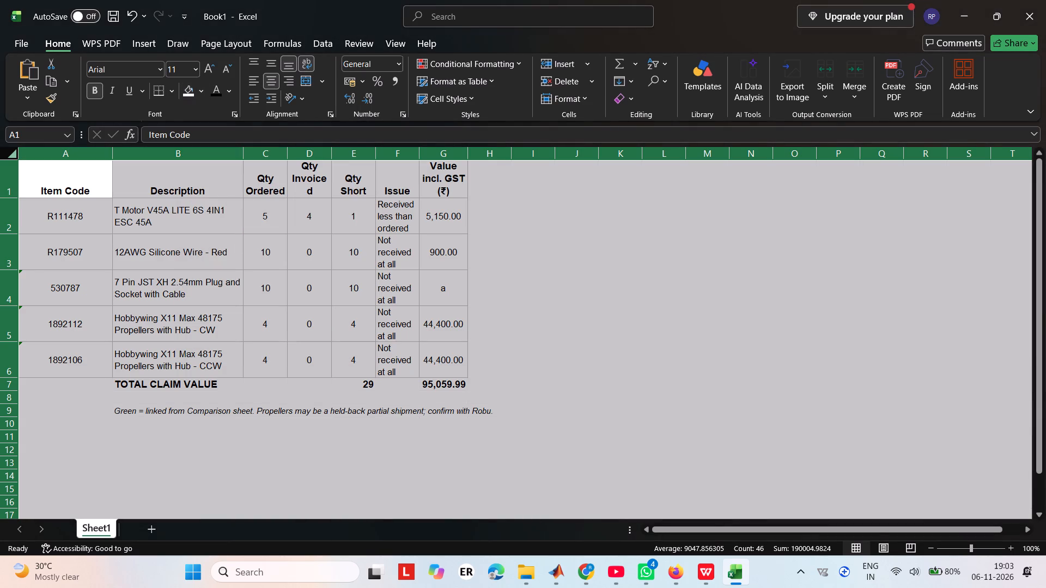
left_click(305, 284)
left_click(131, 188)
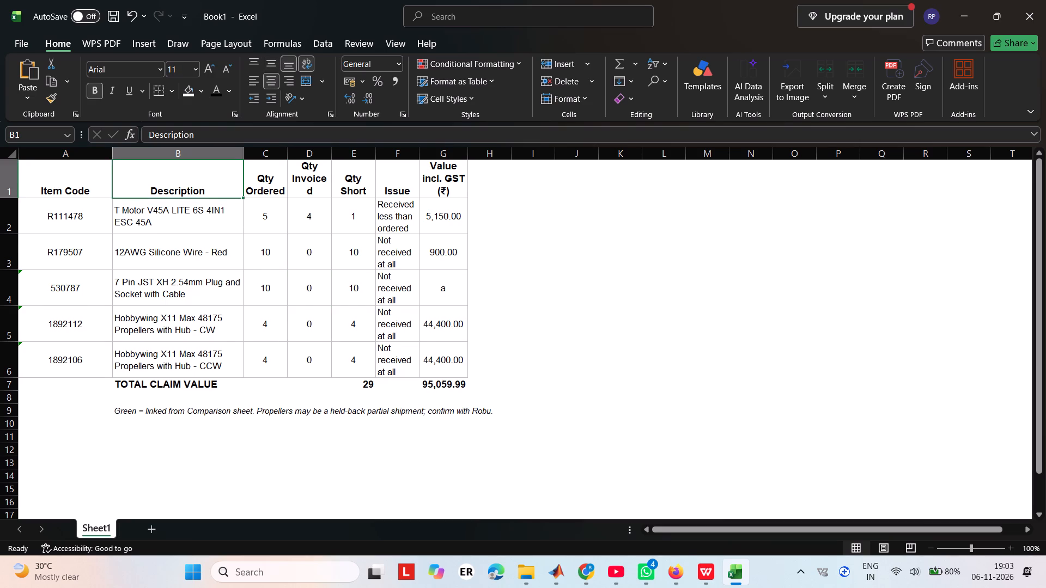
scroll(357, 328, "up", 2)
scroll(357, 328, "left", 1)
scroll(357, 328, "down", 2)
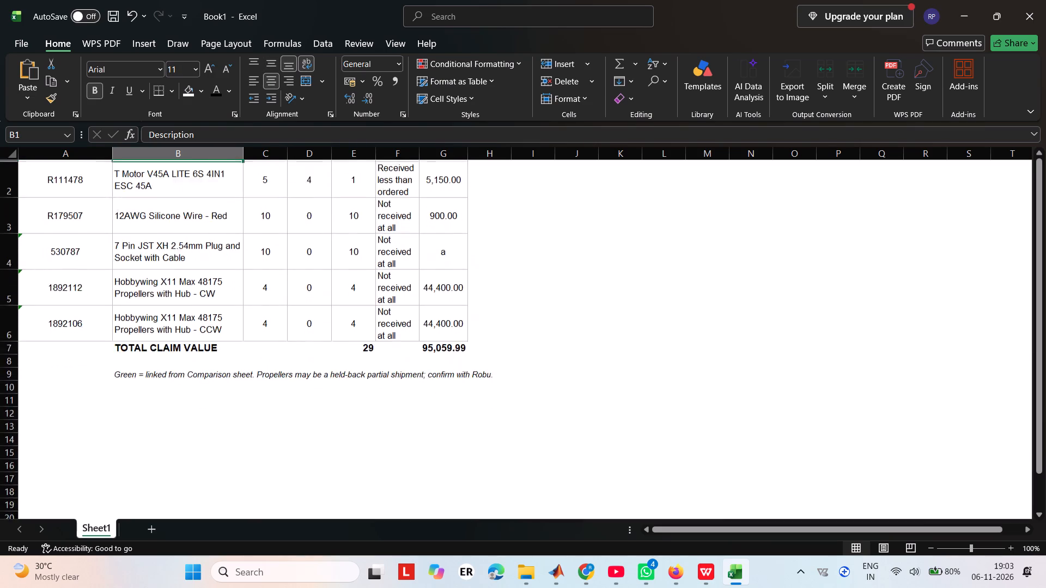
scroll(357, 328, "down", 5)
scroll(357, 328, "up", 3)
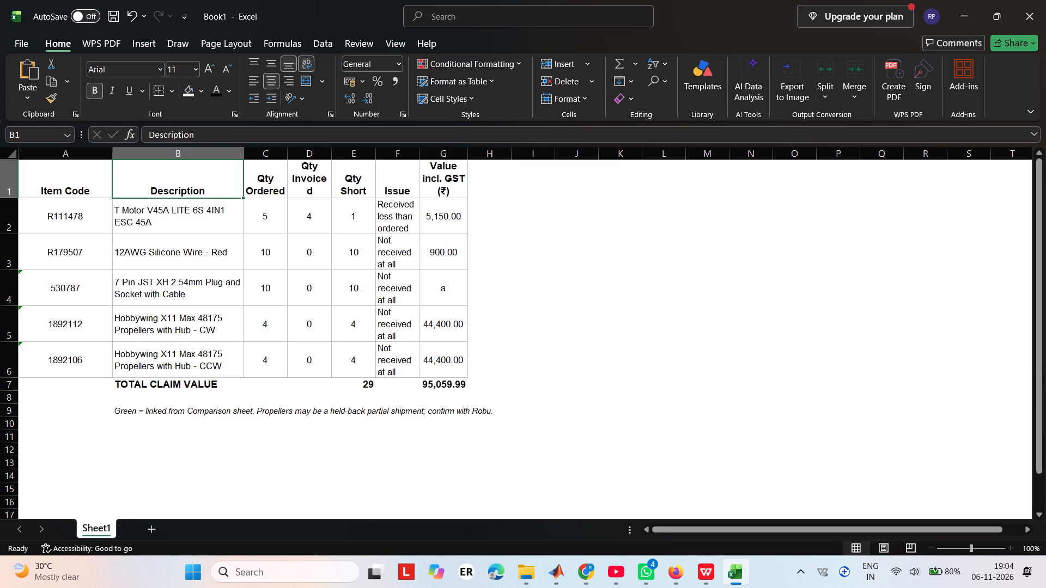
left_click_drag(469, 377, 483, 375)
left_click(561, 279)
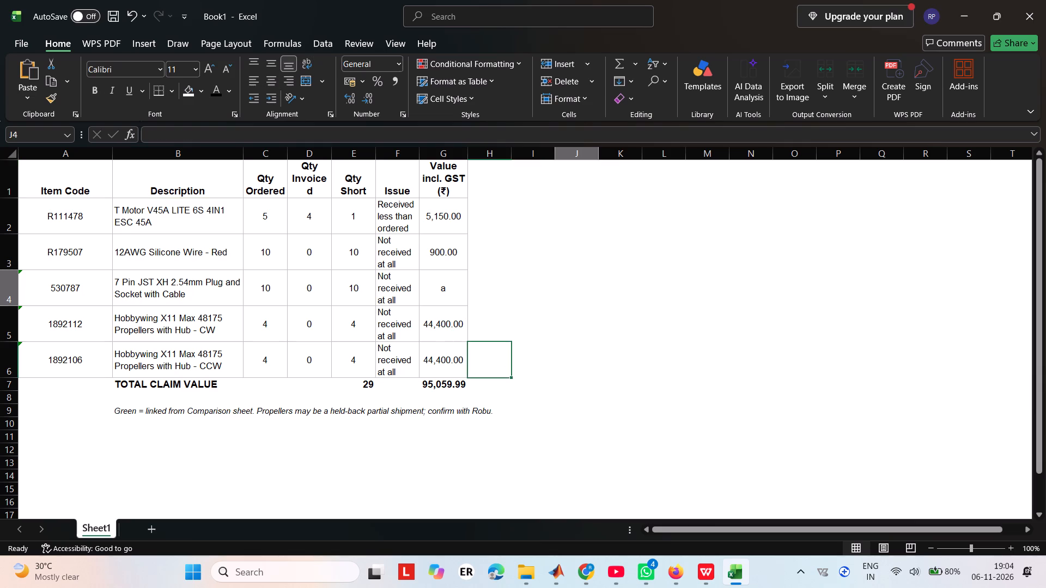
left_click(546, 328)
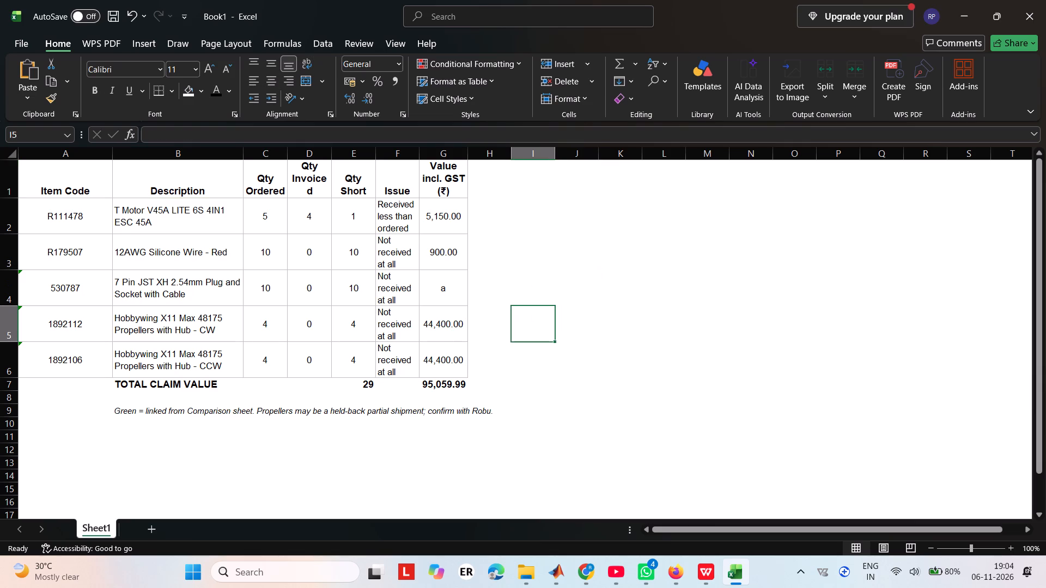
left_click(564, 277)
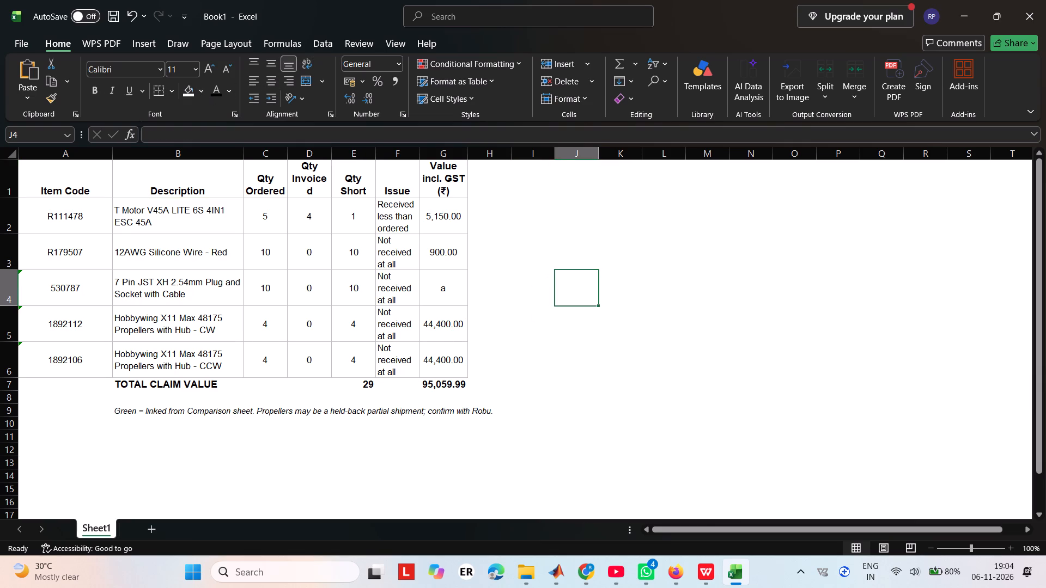
Clear the italic "Green = linked from Comparison sheet" note in row 9 below the claim table.
left_click(379, 413)
left_click_drag(379, 413, 157, 424)
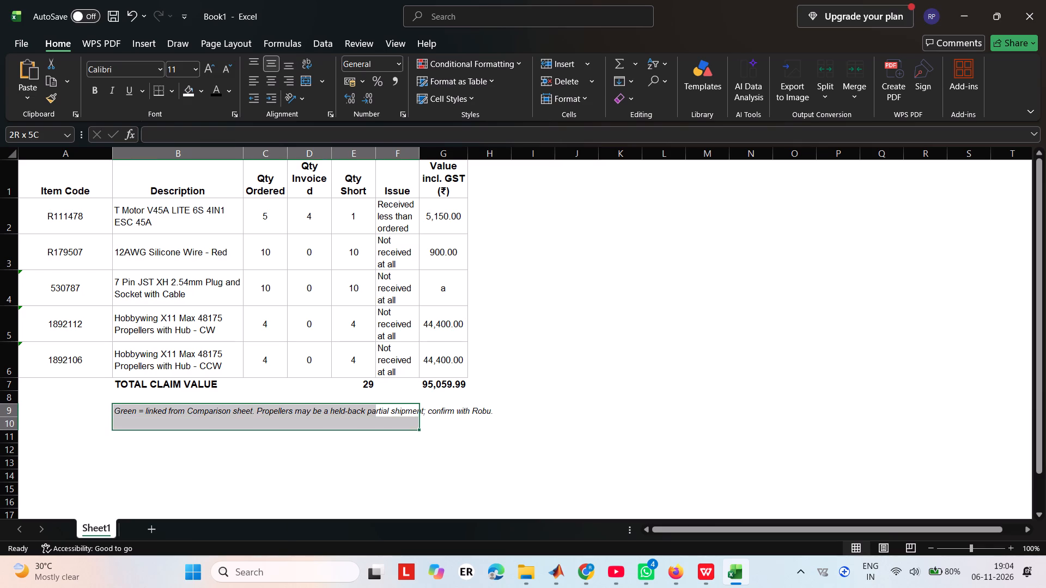
left_click_drag(157, 424, 160, 407)
key("Delete")
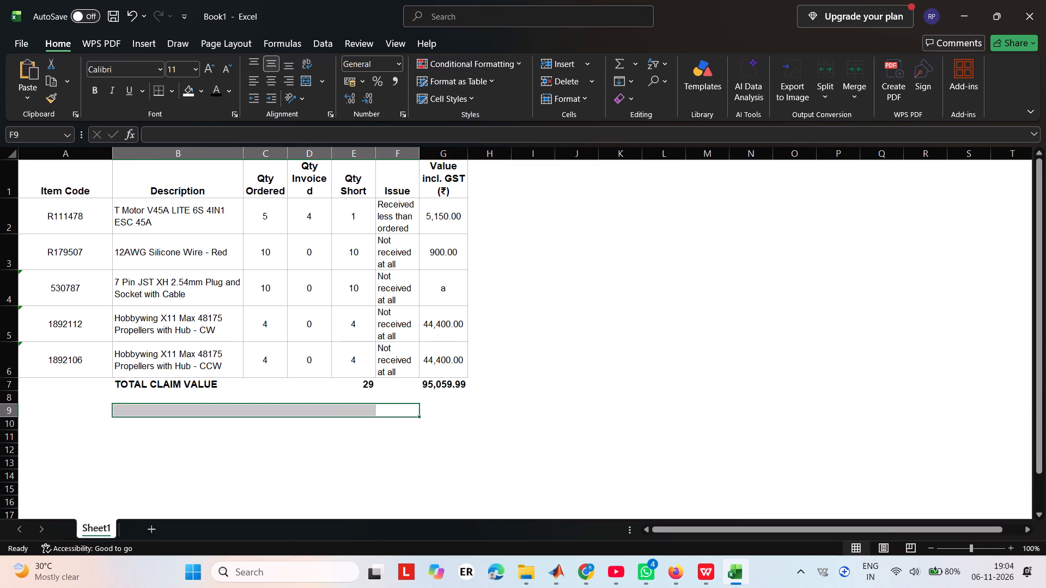
left_click(449, 457)
left_click(431, 420)
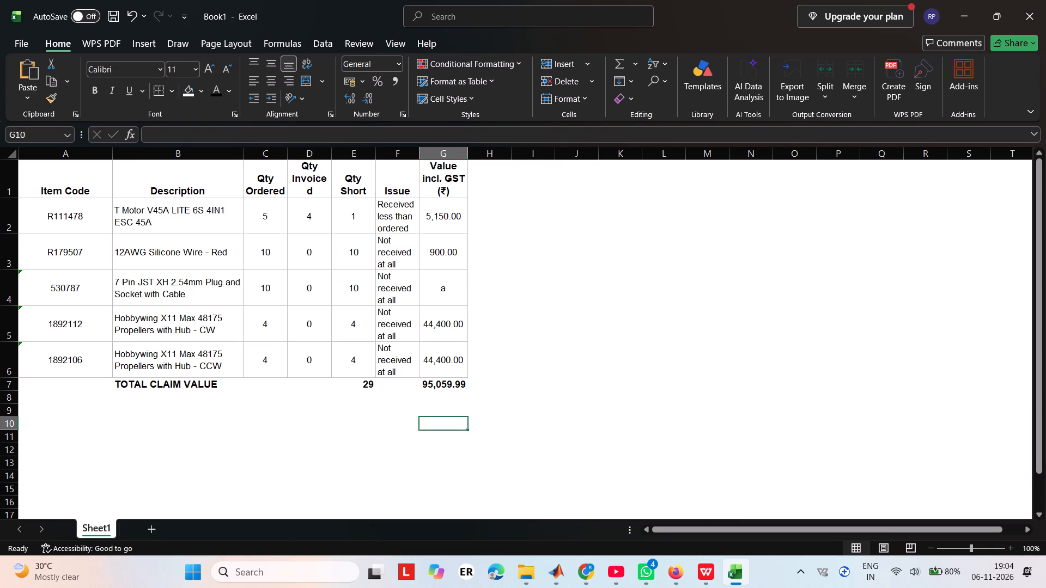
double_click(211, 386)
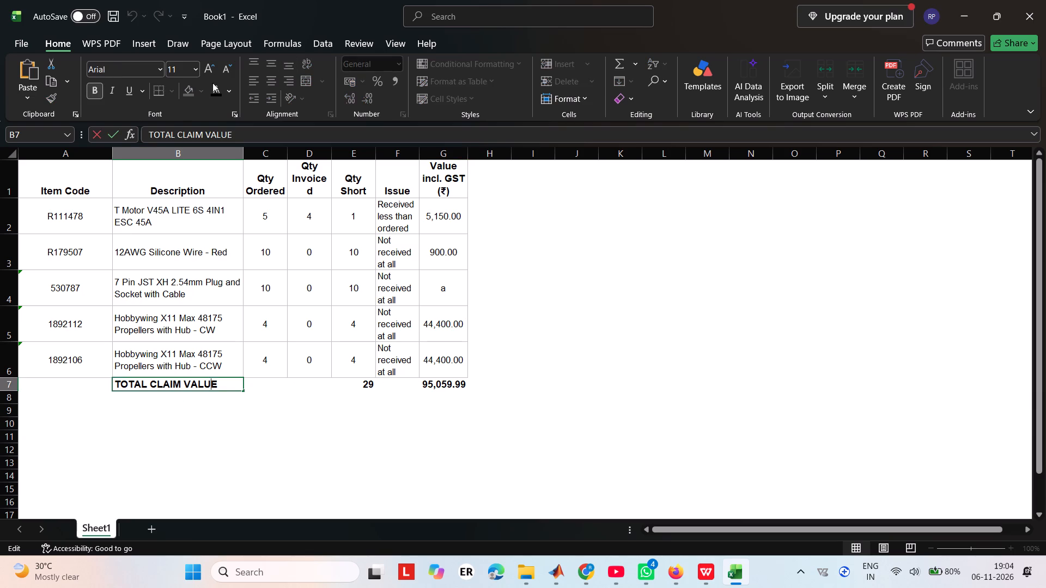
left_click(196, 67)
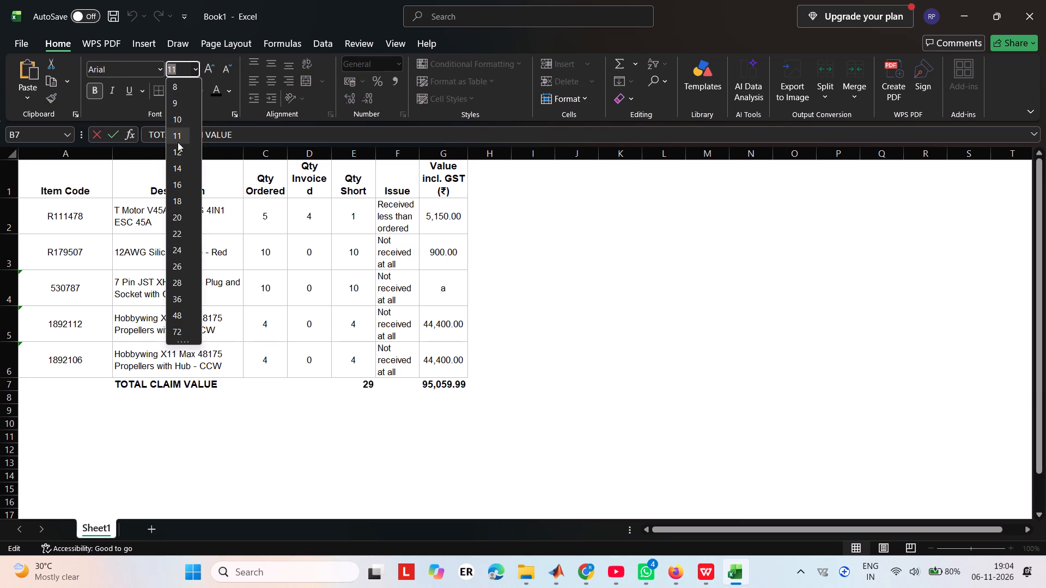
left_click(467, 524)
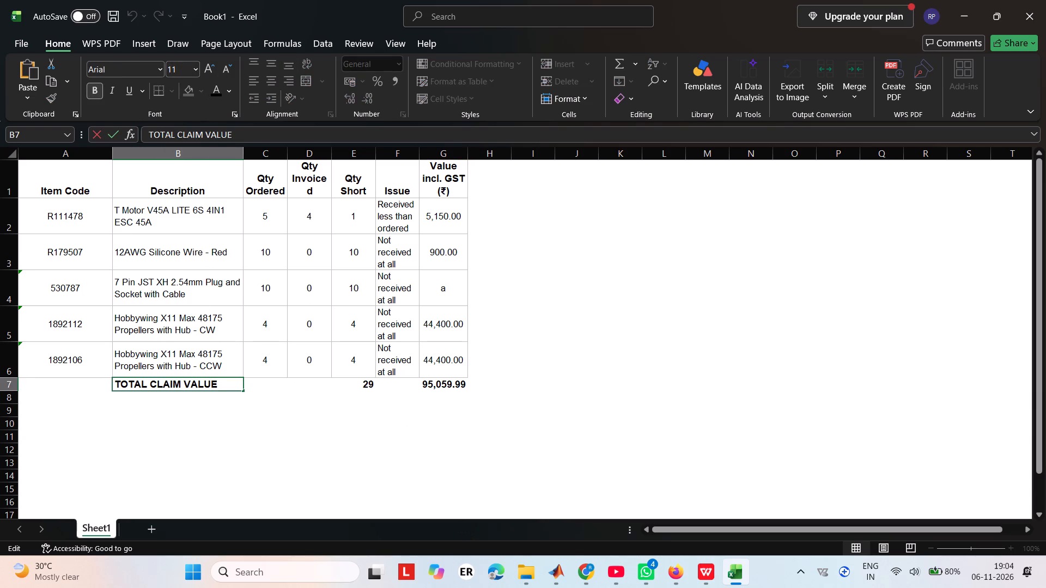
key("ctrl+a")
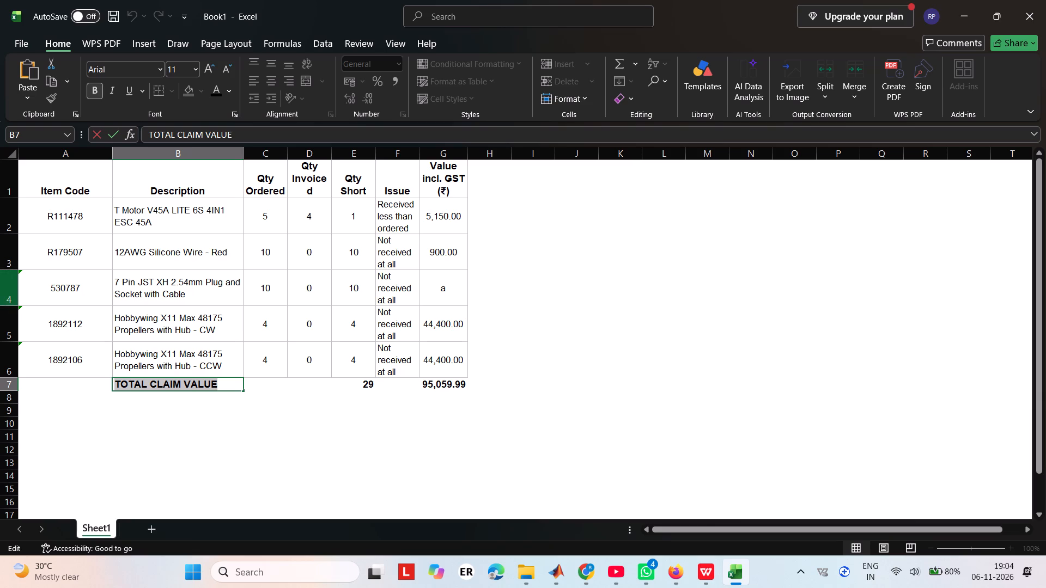
Set the font of the entire sheet to Cambria, size 12.
left_click(12, 153)
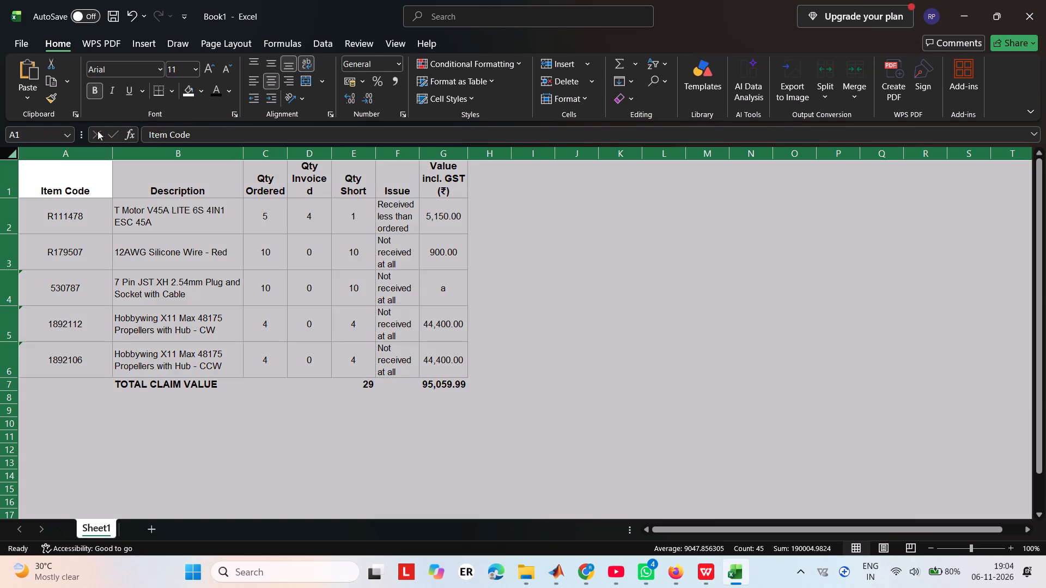
left_click(196, 65)
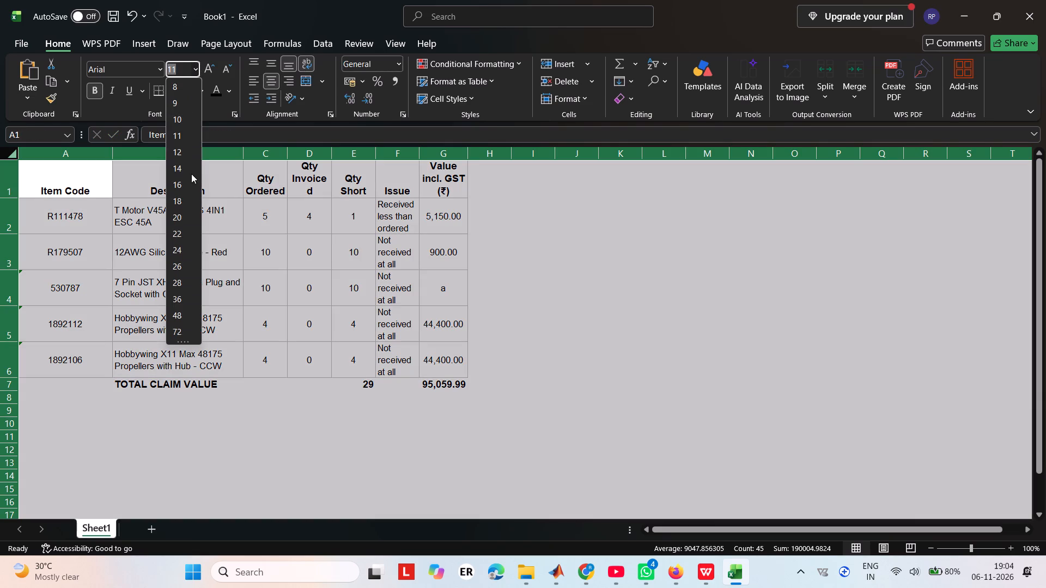
left_click(175, 152)
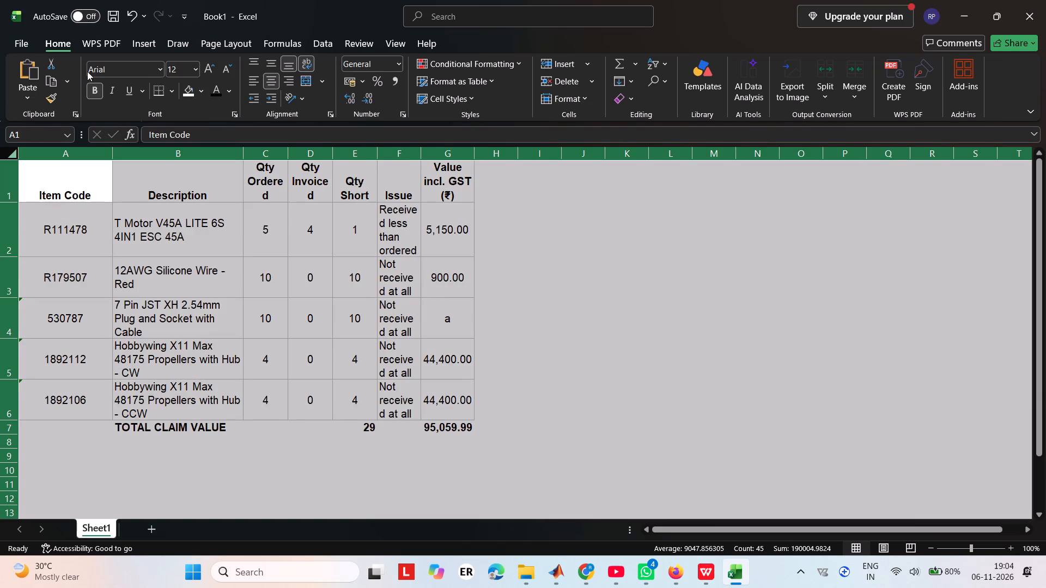
left_click(156, 71)
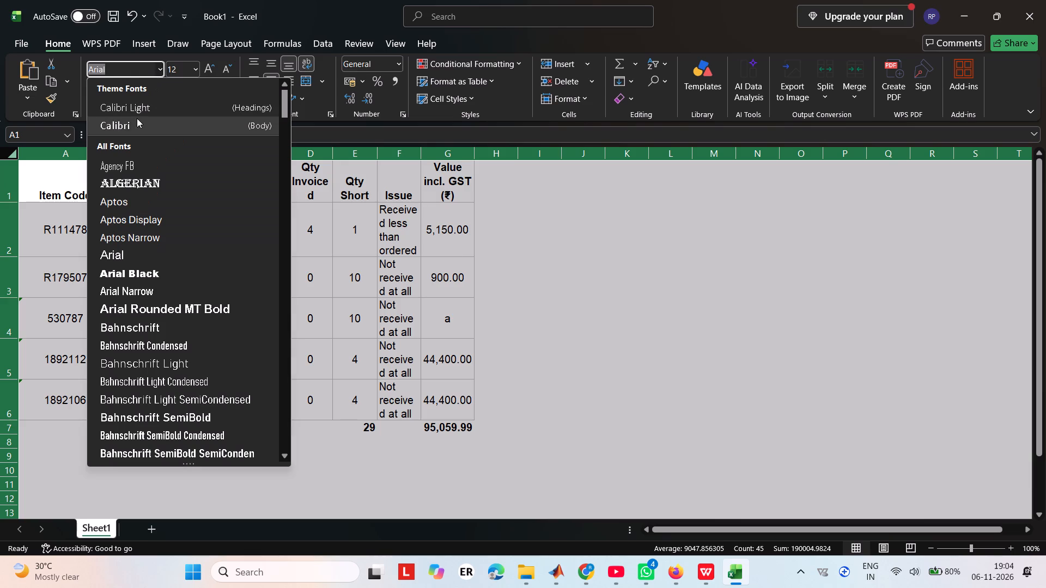
left_click(121, 63)
type("camb")
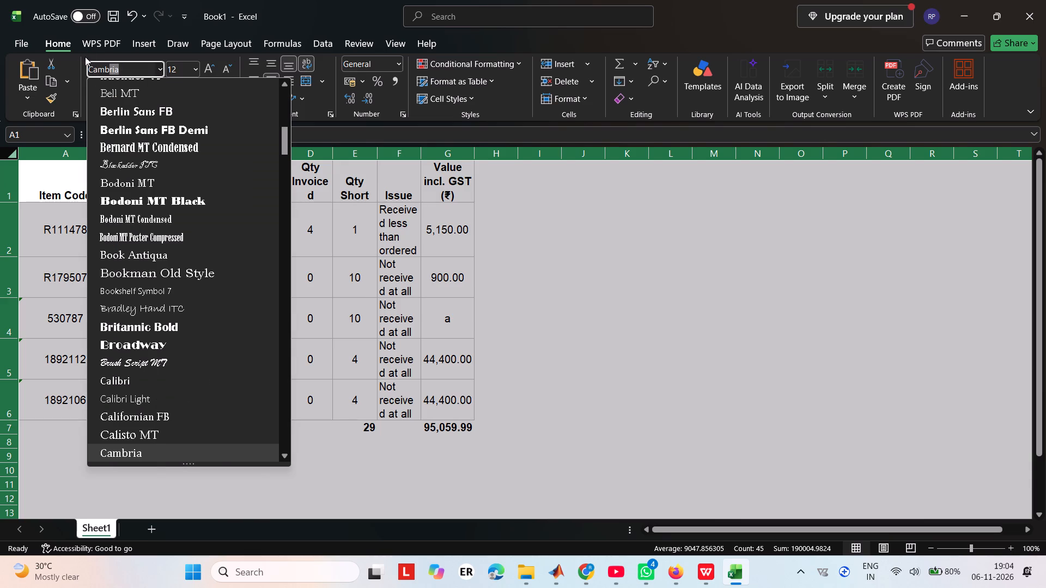
key("Return")
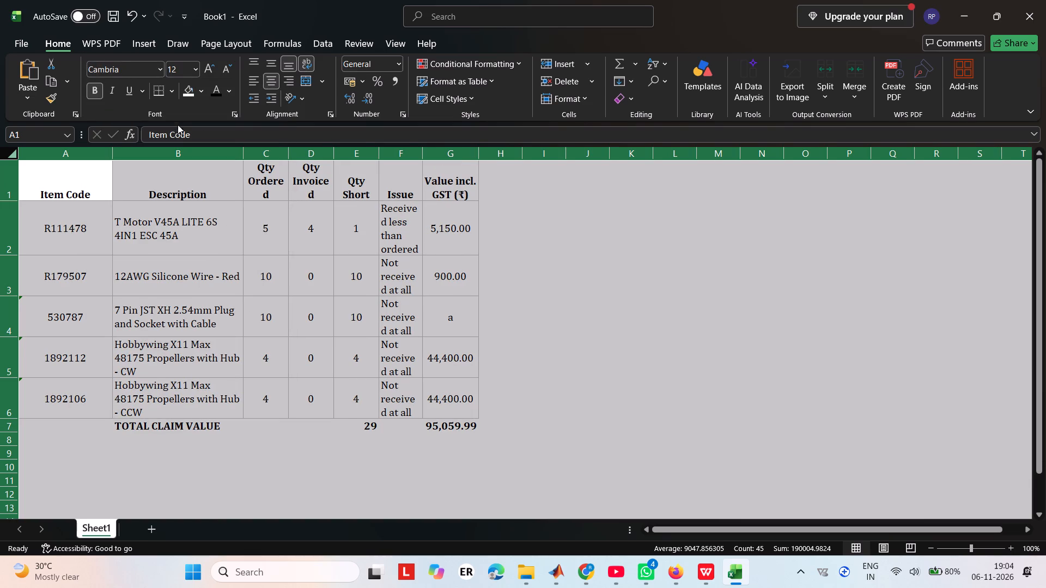
Apply All Borders to every cell of the sheet.
left_click(156, 95)
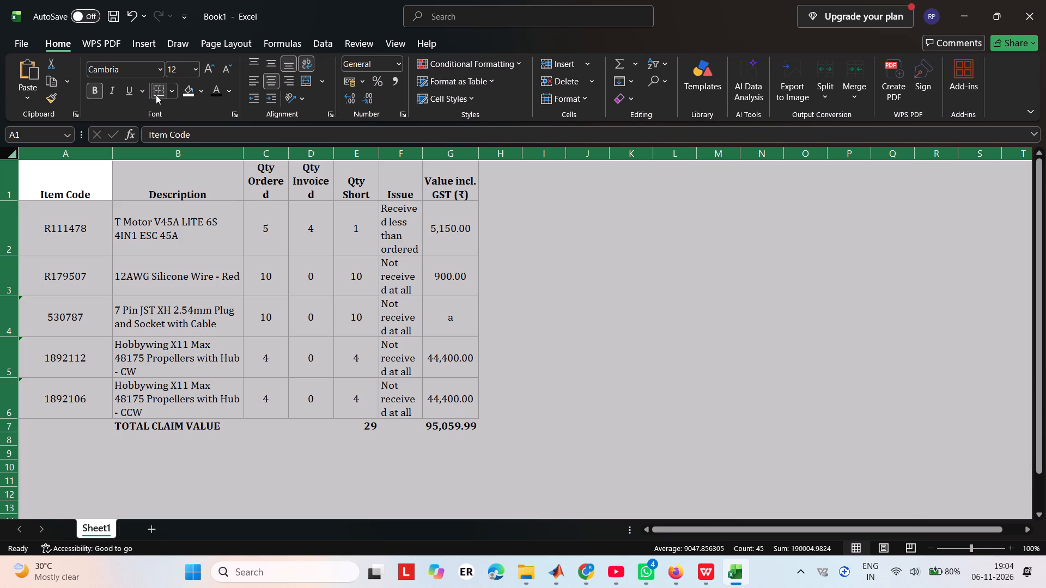
left_click(171, 89)
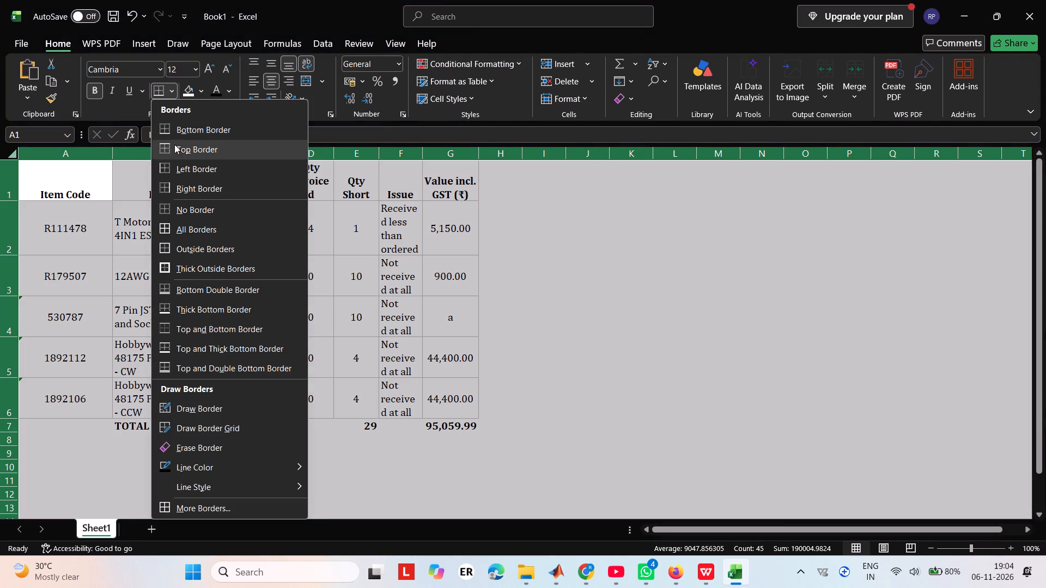
left_click(181, 232)
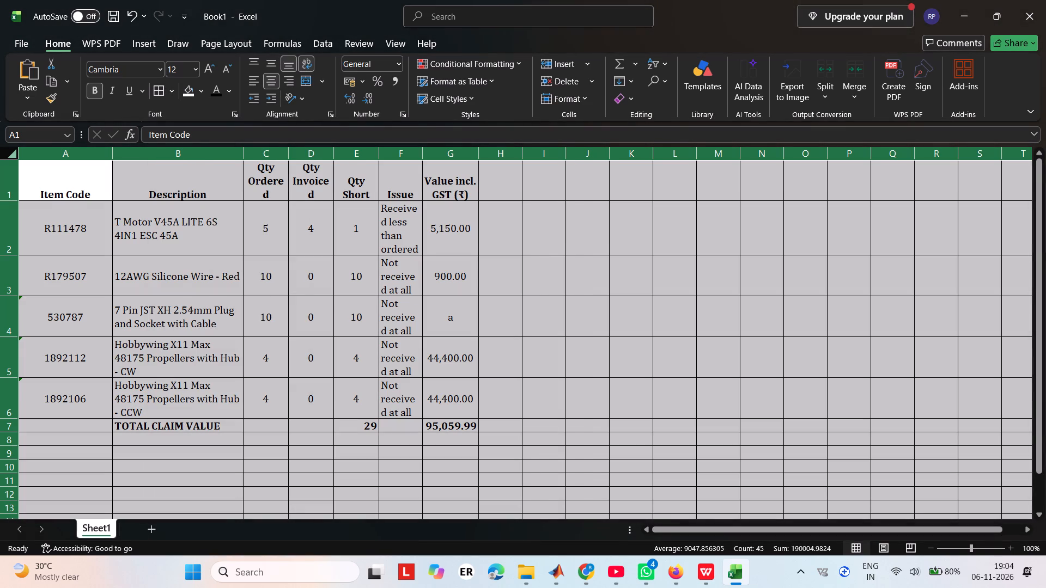
scroll(302, 274, "down", 2)
left_click(376, 395)
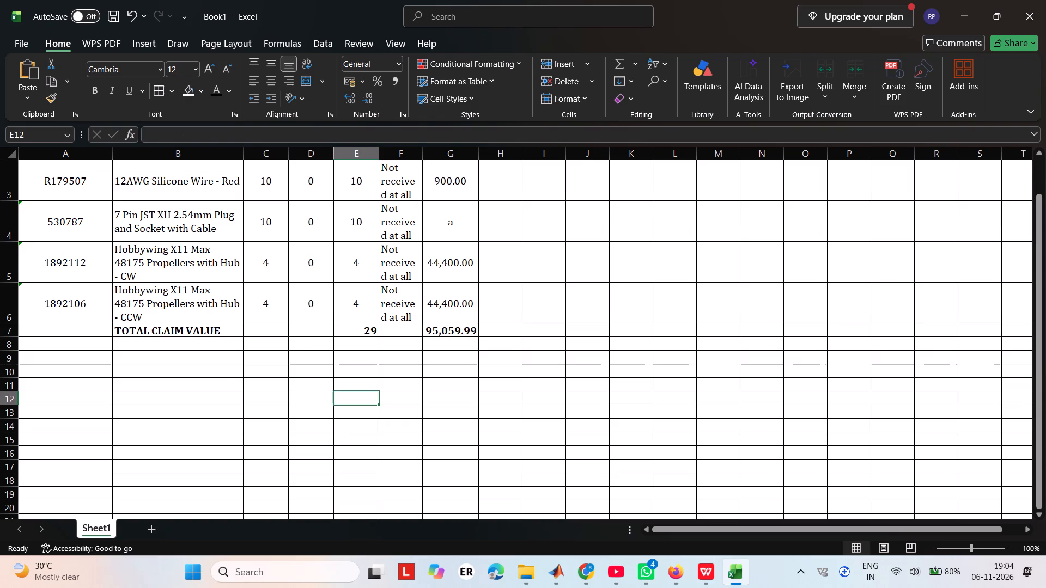
scroll(329, 326, "up", 2)
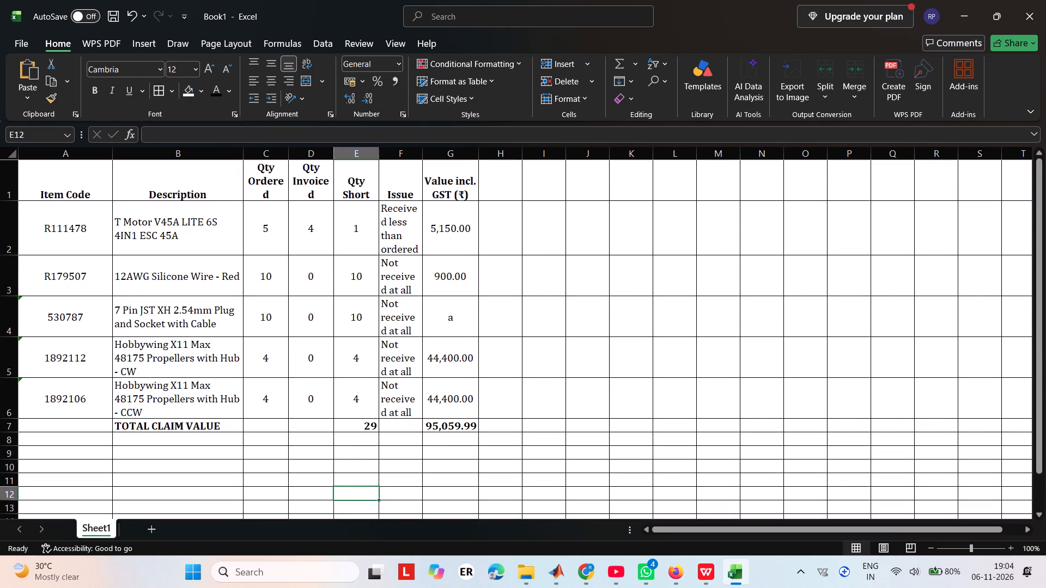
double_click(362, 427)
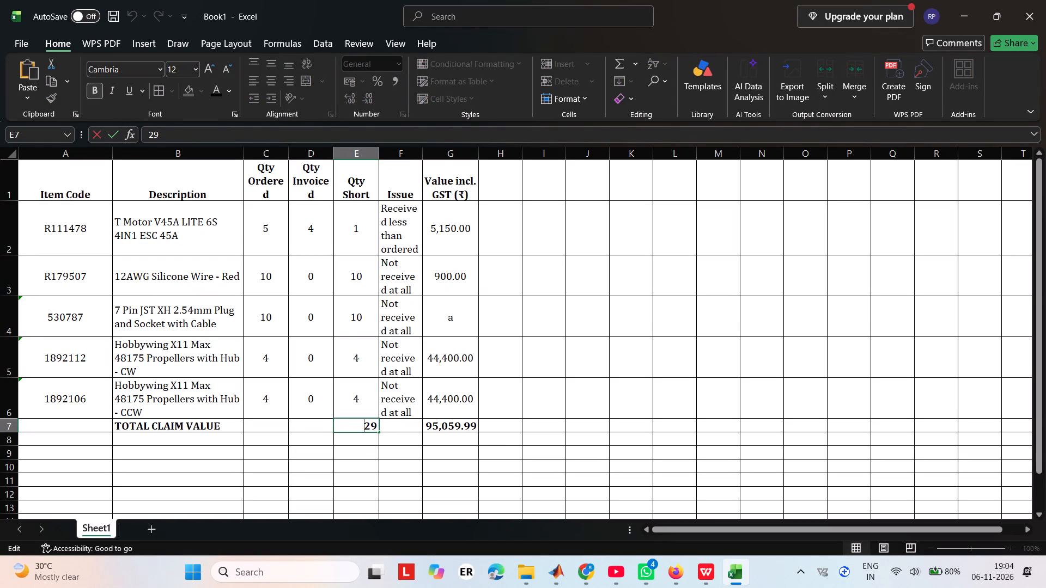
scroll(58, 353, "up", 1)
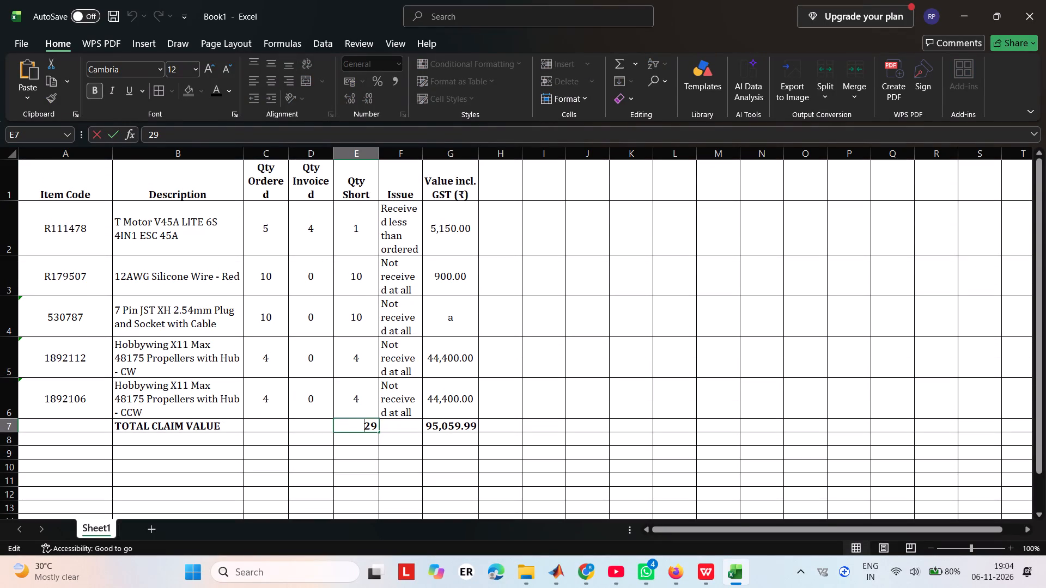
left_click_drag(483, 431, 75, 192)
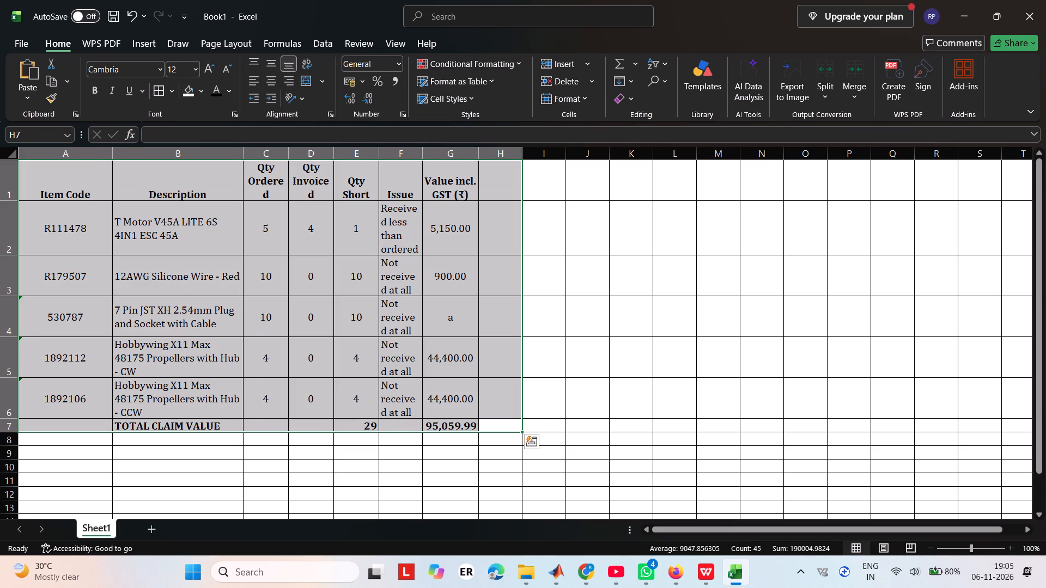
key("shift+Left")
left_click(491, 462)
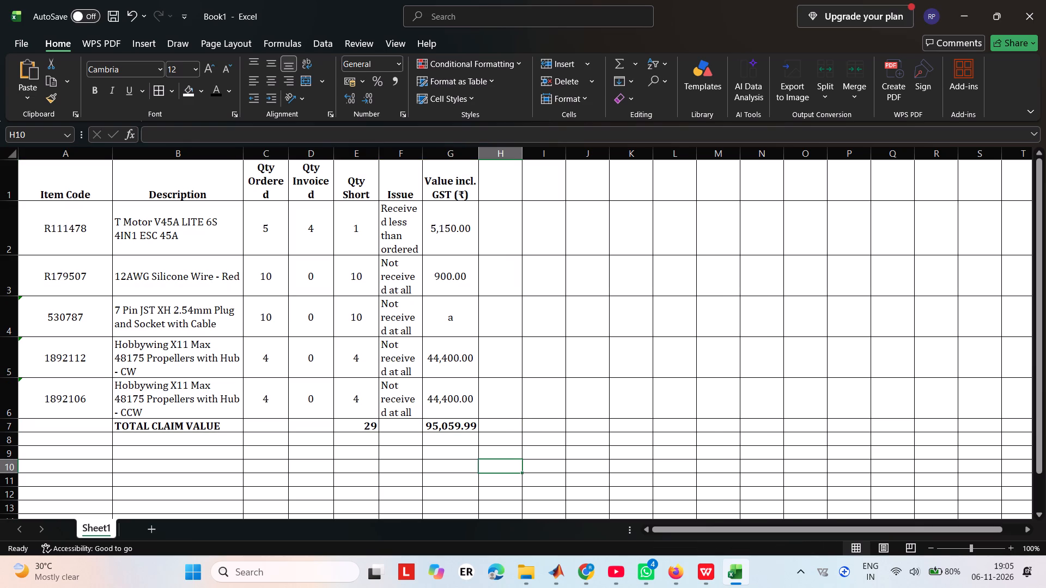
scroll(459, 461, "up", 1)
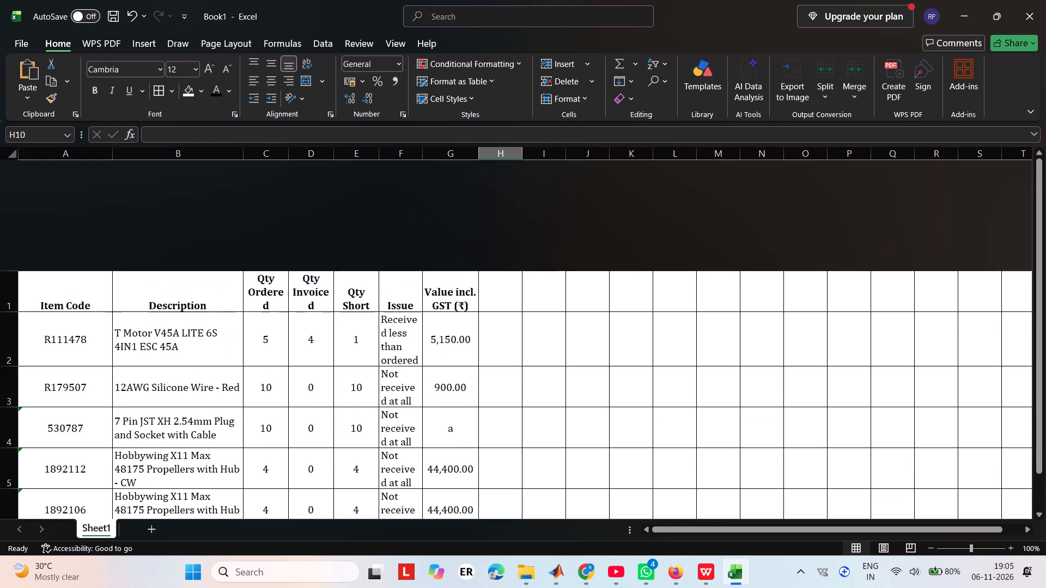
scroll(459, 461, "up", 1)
Widen the Issue column so its text wraps onto at most two lines, and slightly widen the Value incl. GST column.
left_click(423, 183)
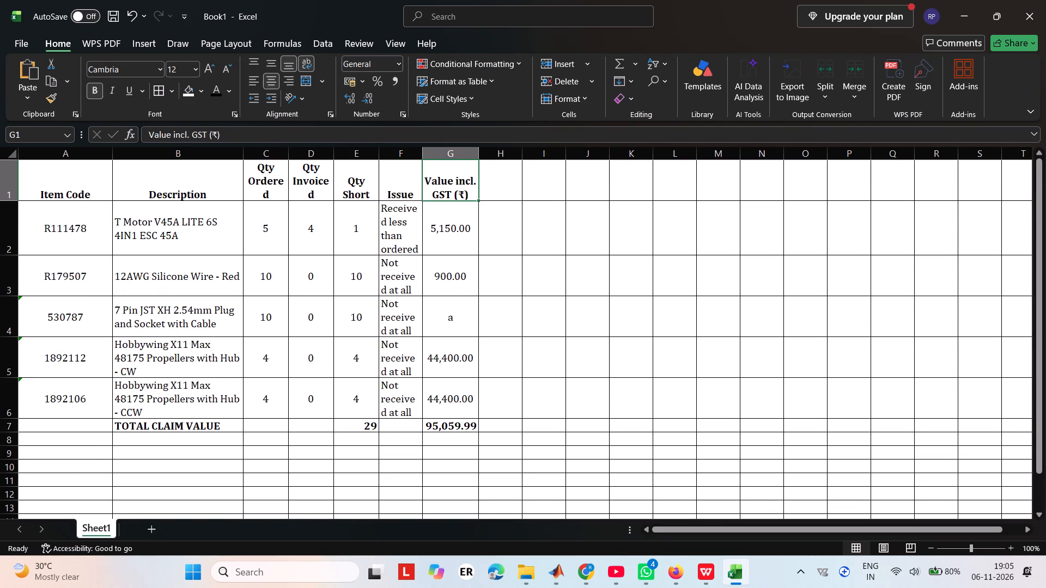
left_click_drag(421, 157, 455, 159)
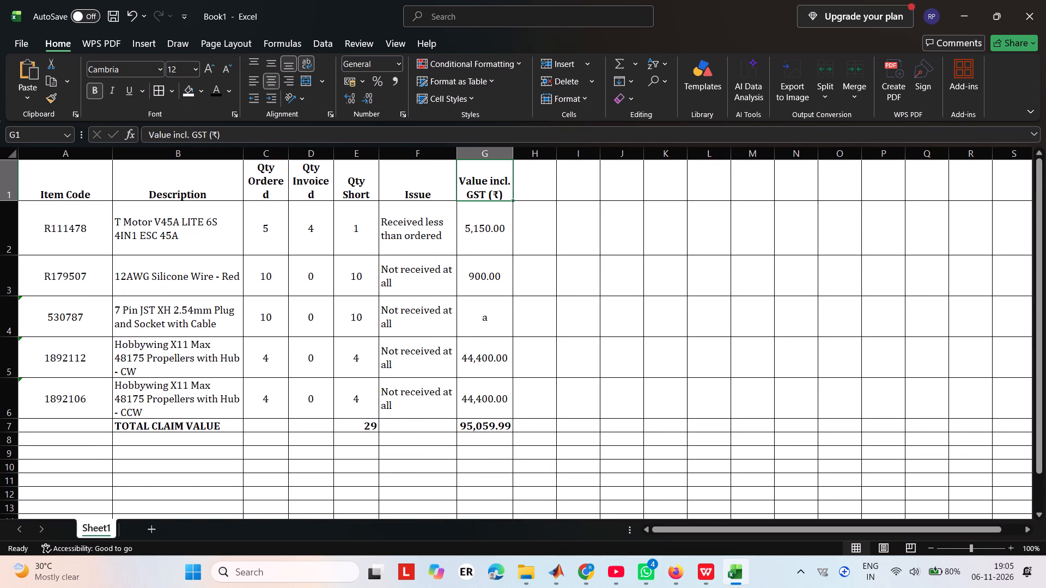
left_click_drag(516, 155, 527, 156)
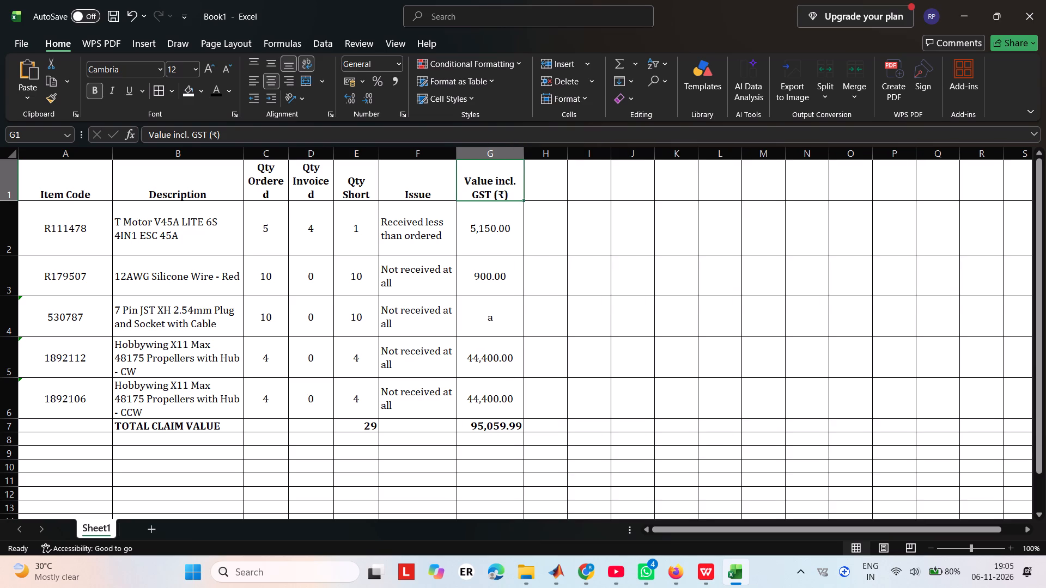
left_click_drag(287, 177, 292, 177)
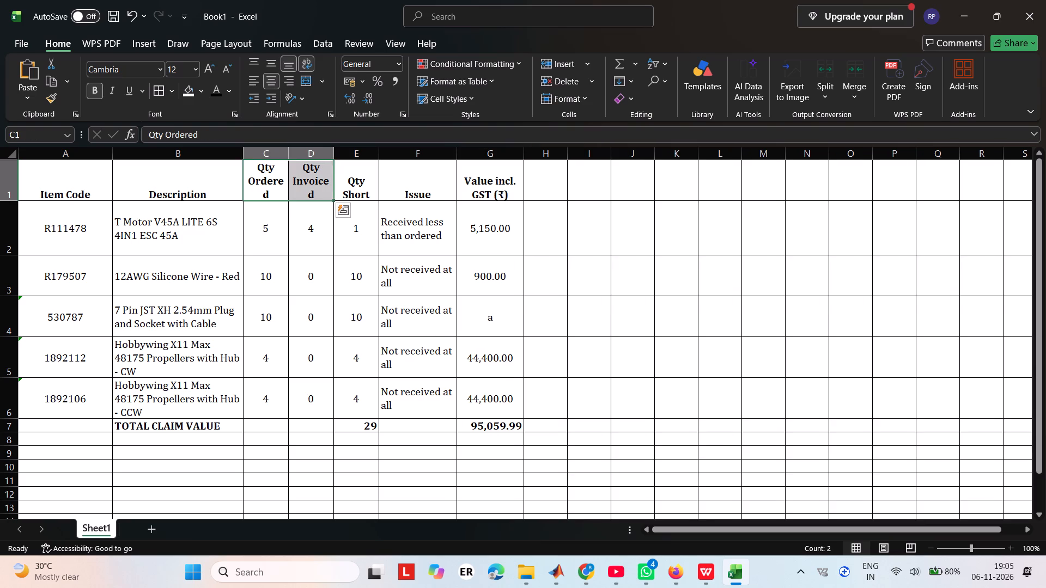
Centre the contents of the whole claim table horizontally, from the header row through the TOTAL CLAIM VALUE row.
left_click(87, 179)
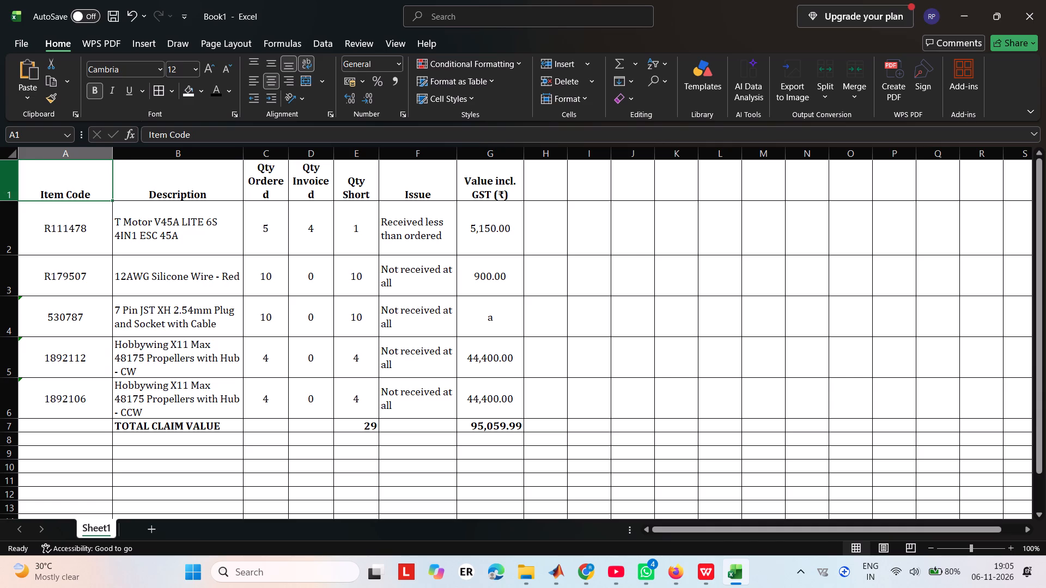
key("ctrl+a")
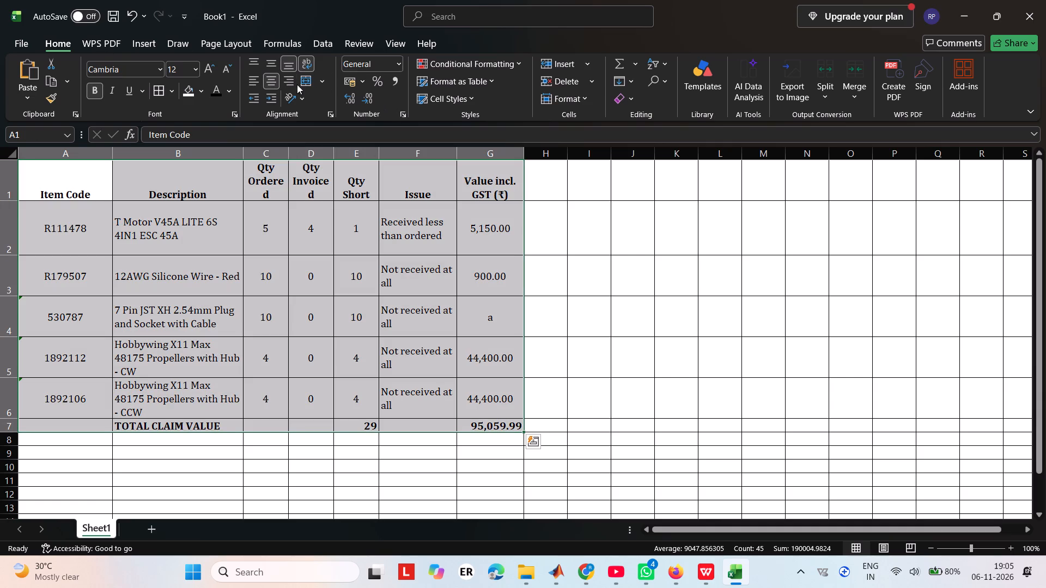
left_click(270, 77)
left_click(270, 77)
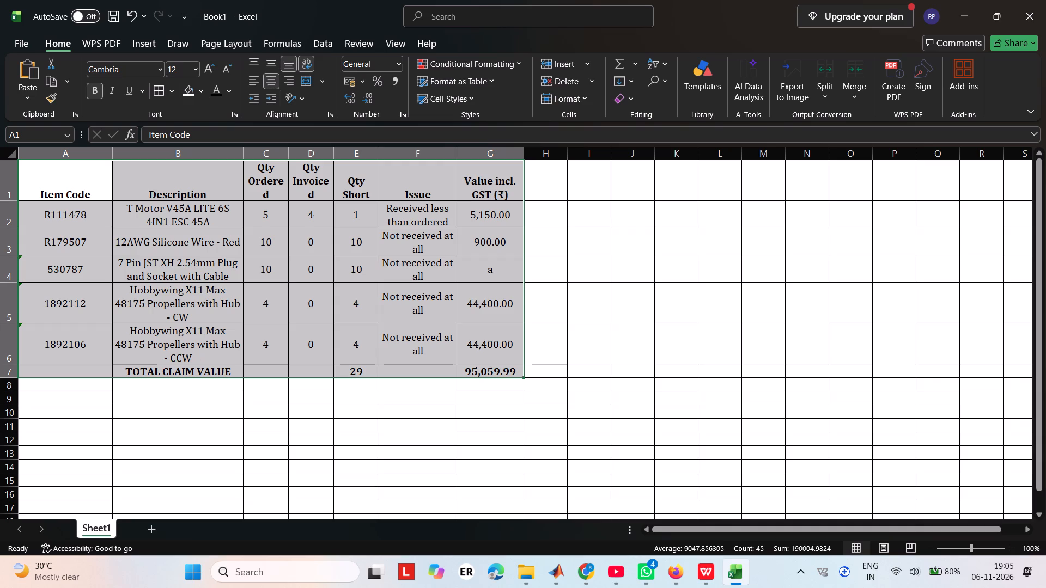
left_click(237, 439)
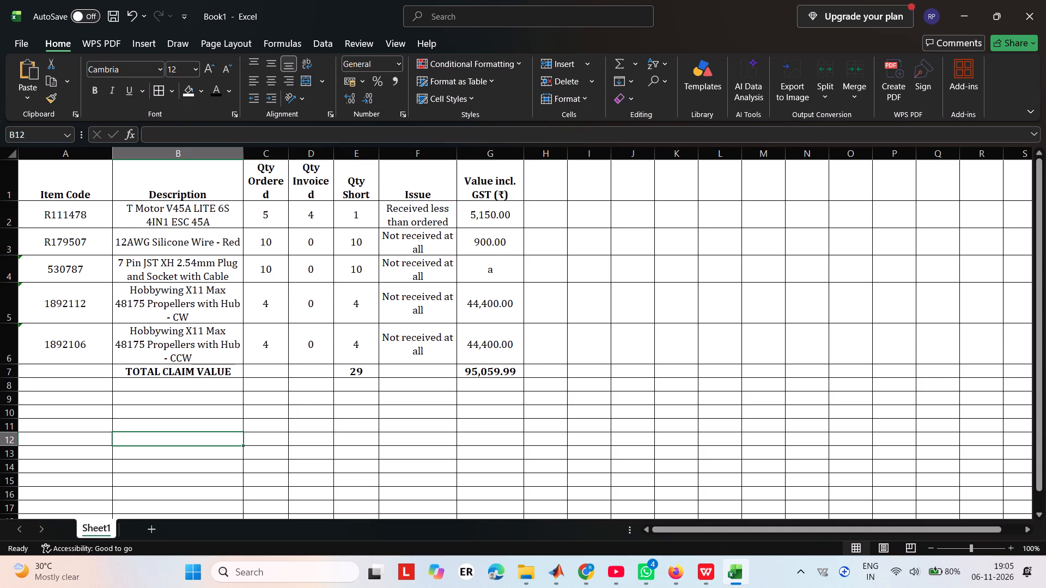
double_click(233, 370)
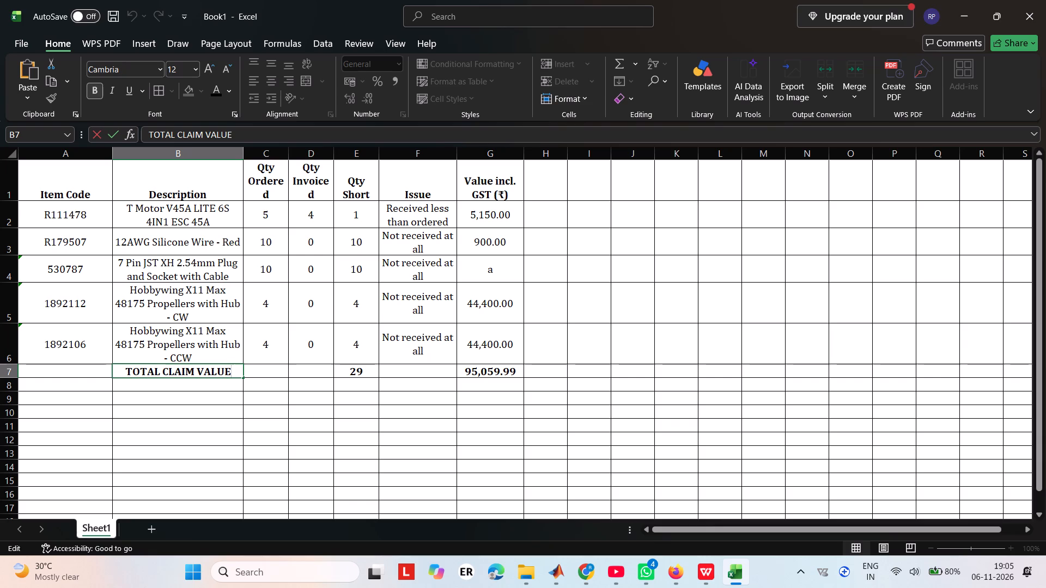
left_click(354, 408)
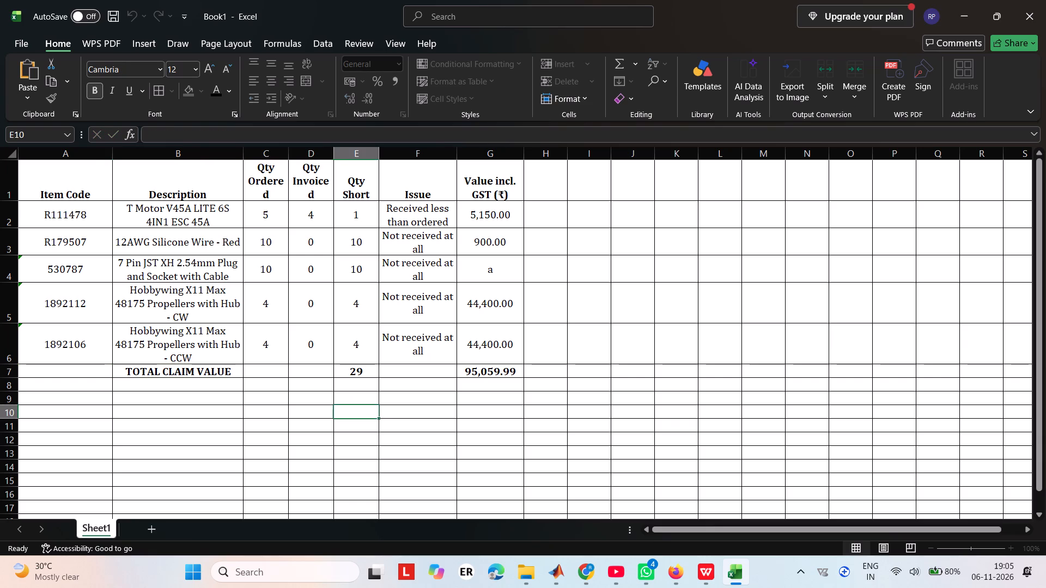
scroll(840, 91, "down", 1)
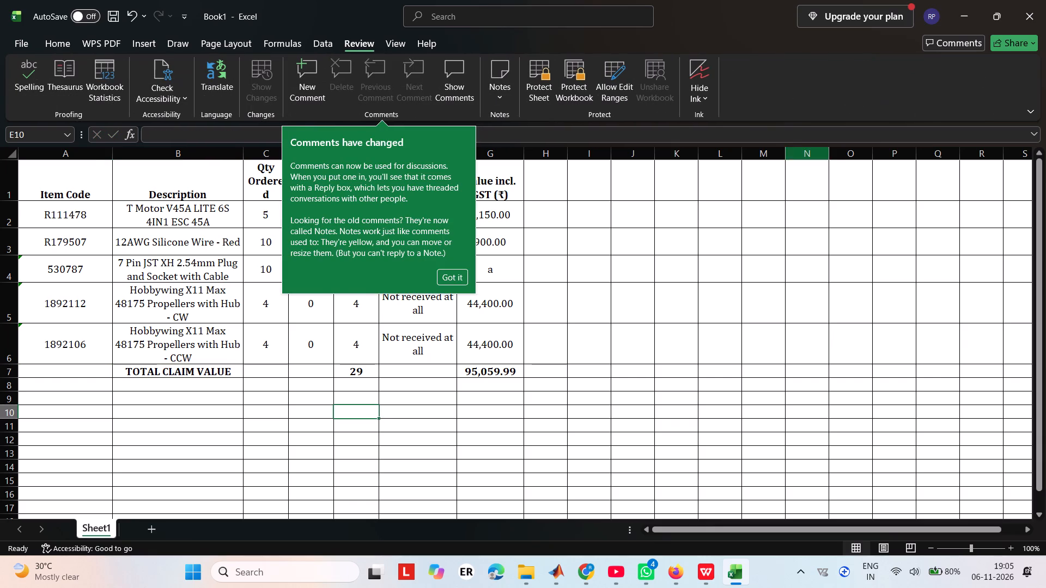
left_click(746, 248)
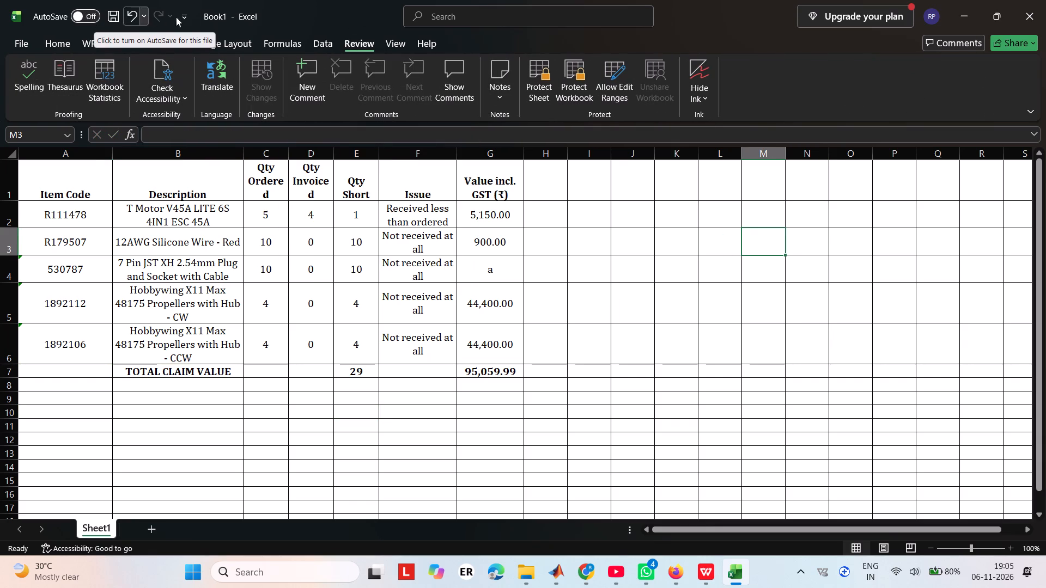
Turn on AutoSave by uploading the workbook to the personal OneDrive under the name missing list_1.
left_click(91, 20)
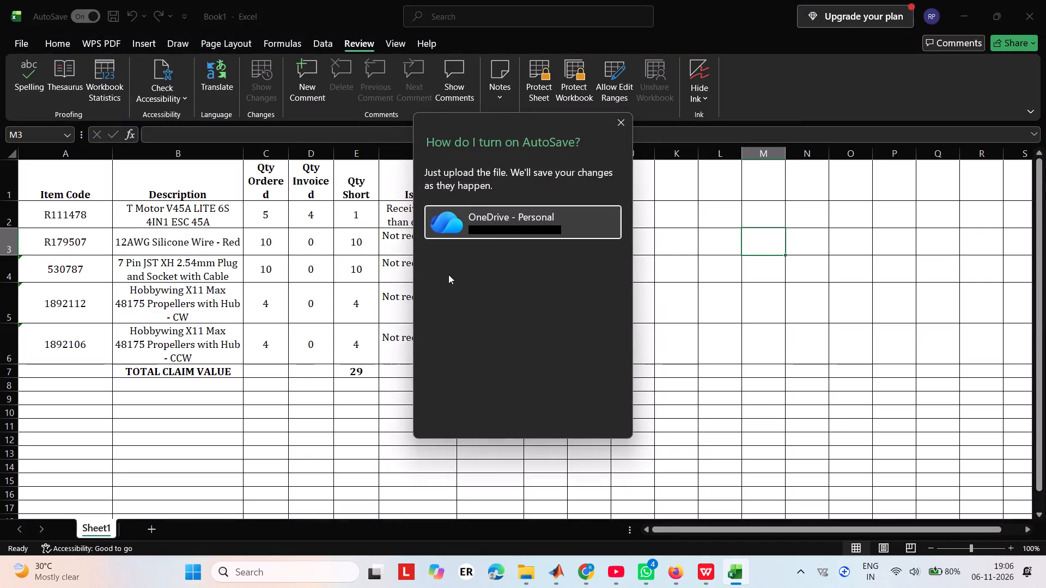
left_click(526, 210)
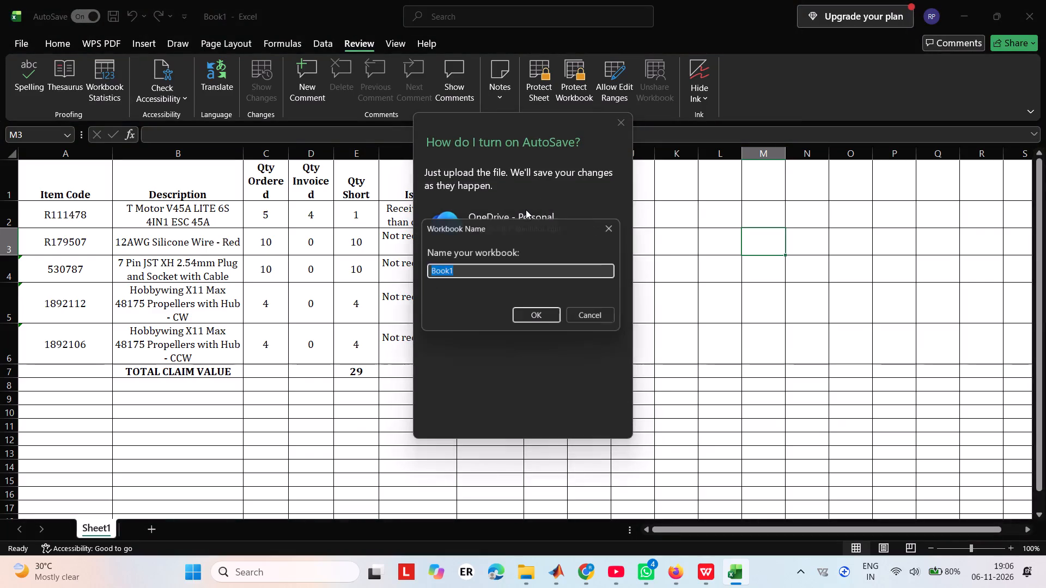
key("BackSpace")
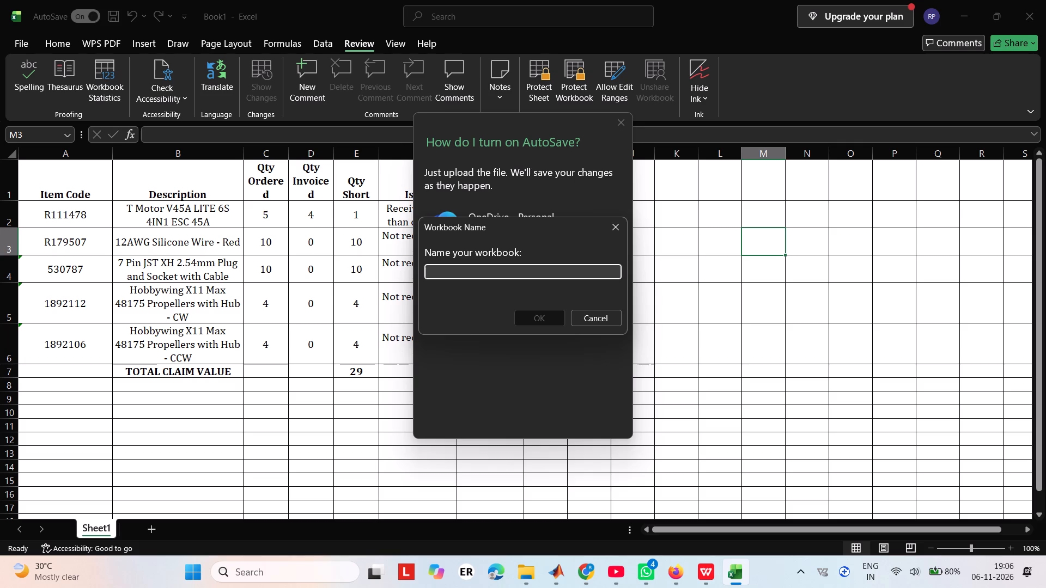
type("missing list")
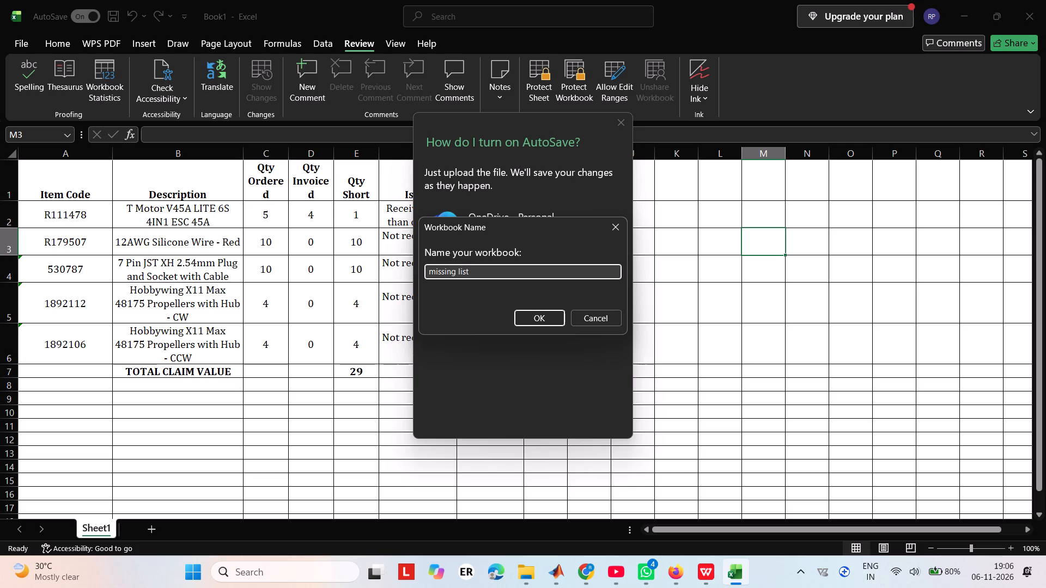
key("space")
type("1")
key("BackSpace")
key("BackSpace")
key("shift+underscore")
key("1")
left_click(543, 317)
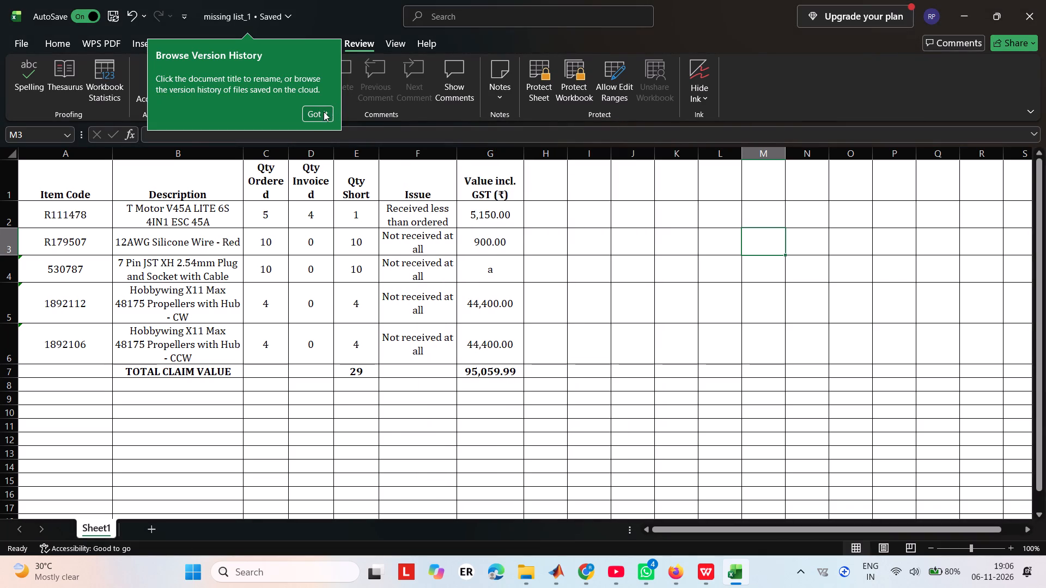
left_click(314, 114)
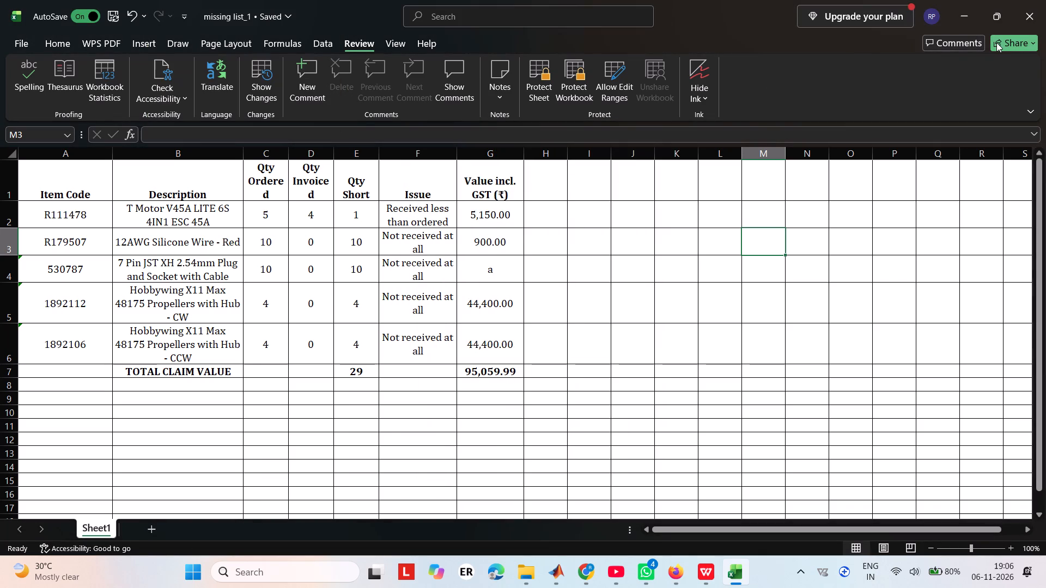
Copy the sharing link of the missing list_1 workbook and close the sharing window.
left_click(996, 42)
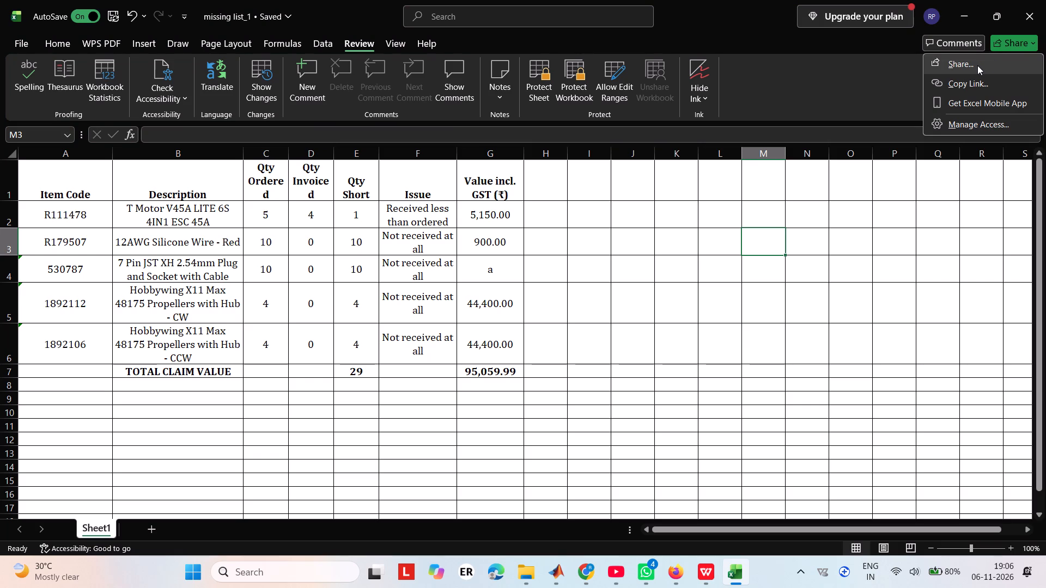
left_click(977, 65)
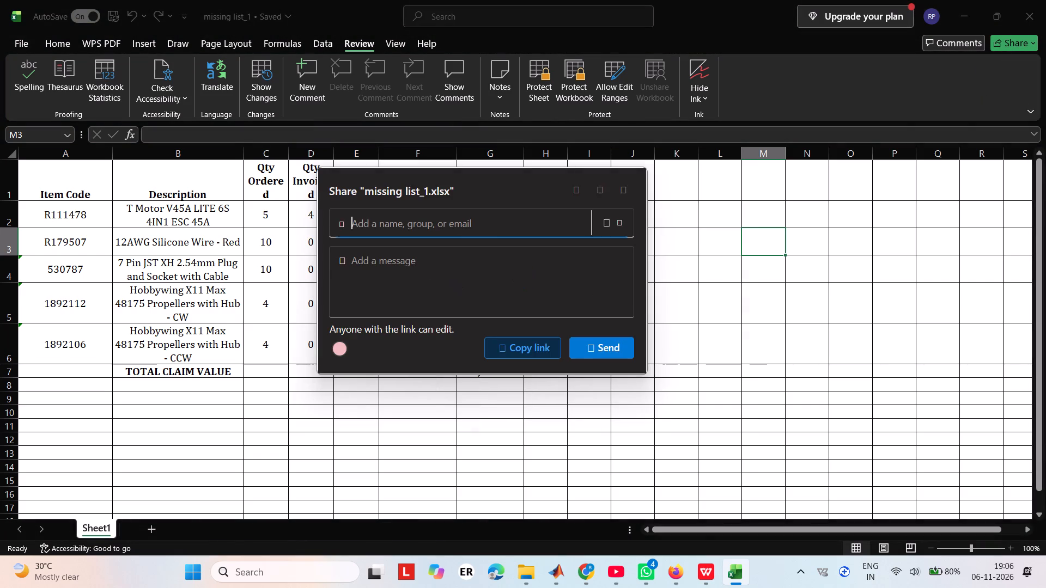
scroll(370, 212, "down", 1)
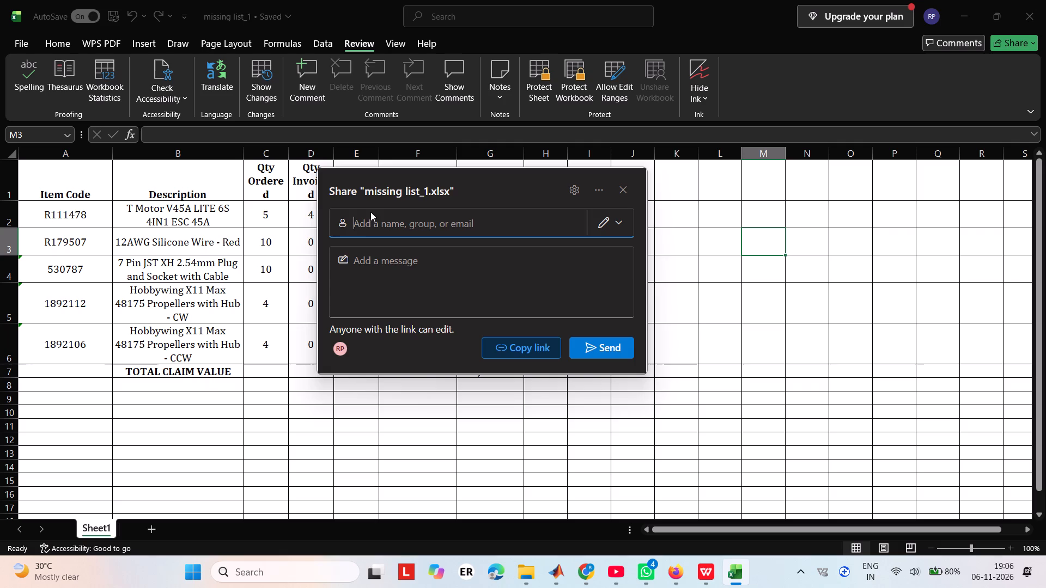
scroll(370, 212, "down", 1)
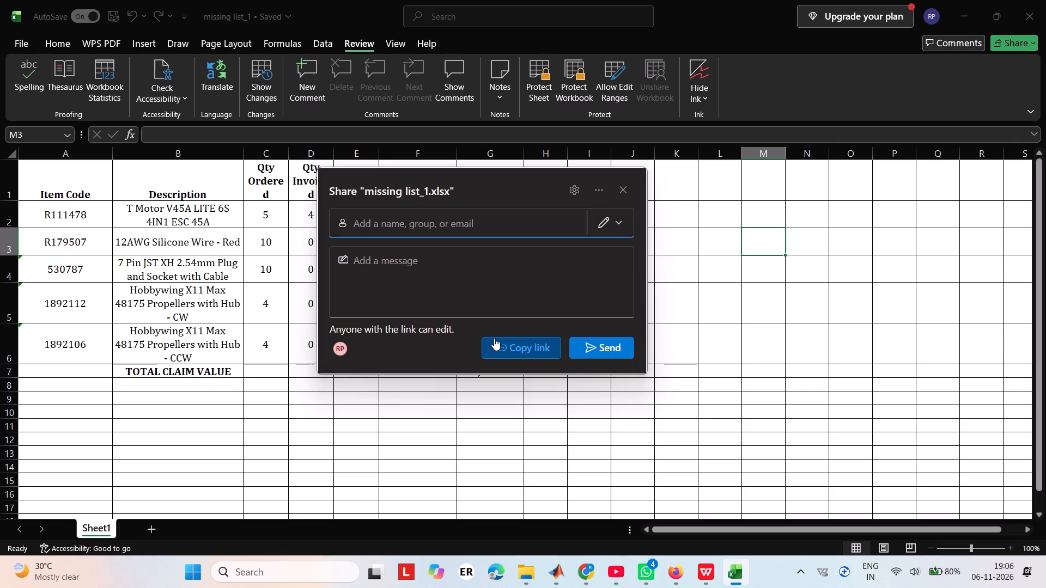
left_click(498, 343)
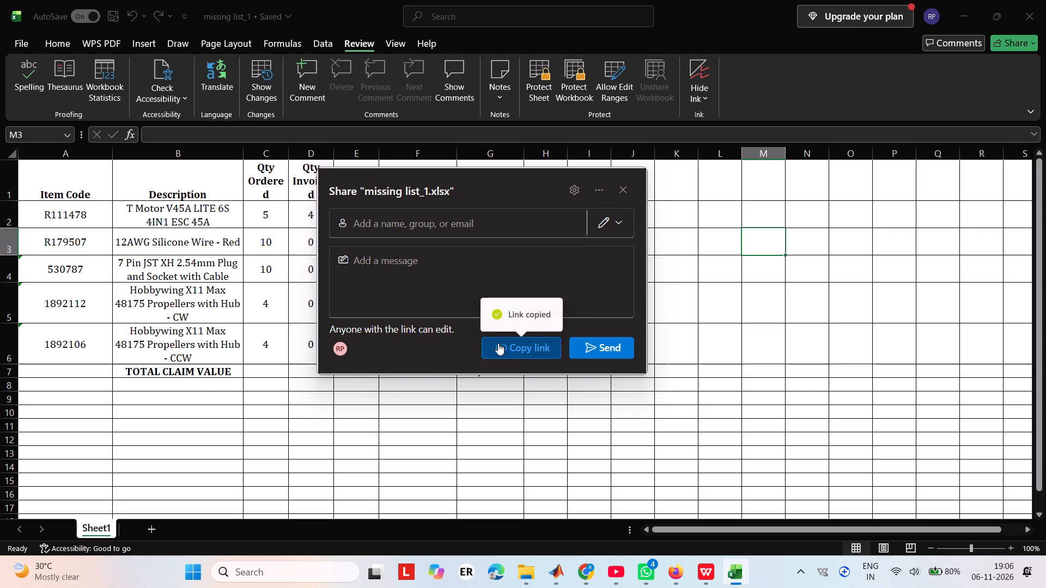
scroll(463, 301, "down", 1)
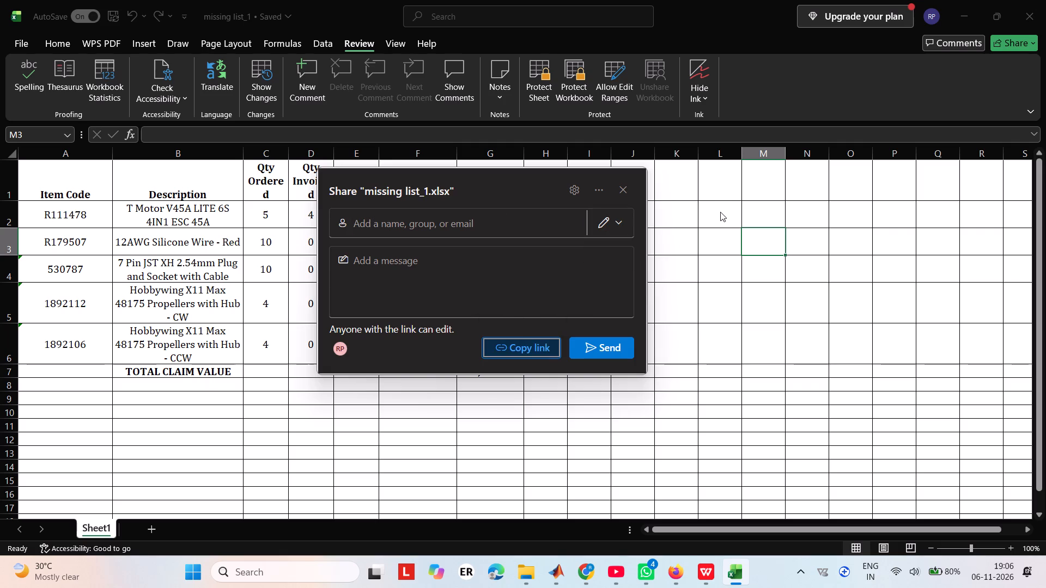
left_click(720, 212)
left_click(620, 186)
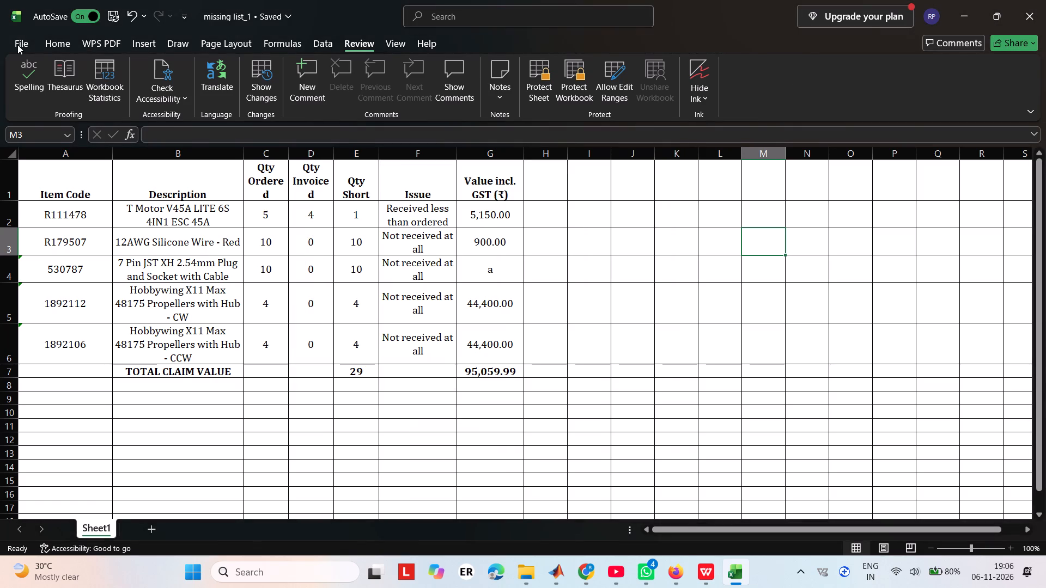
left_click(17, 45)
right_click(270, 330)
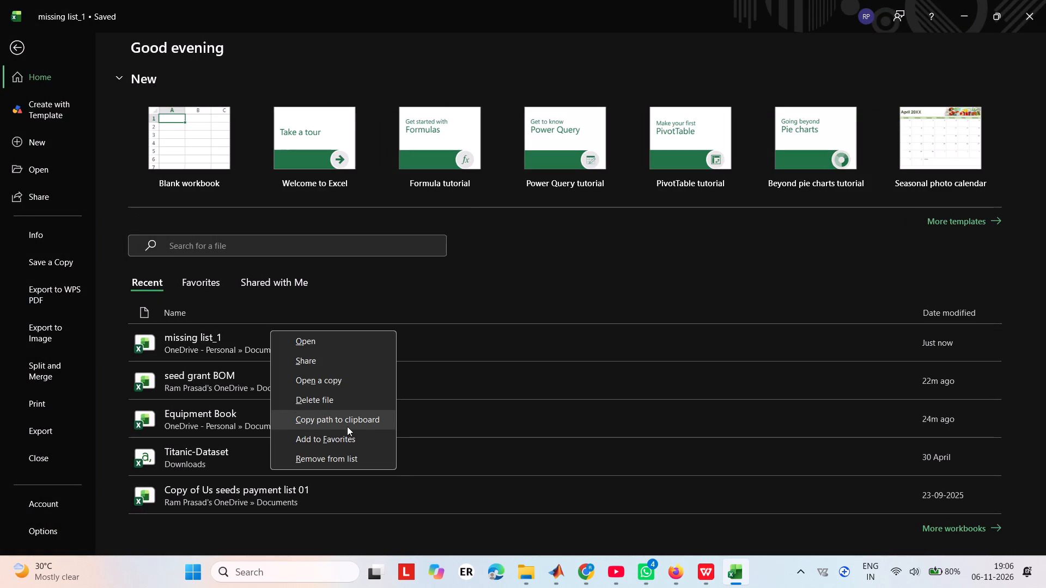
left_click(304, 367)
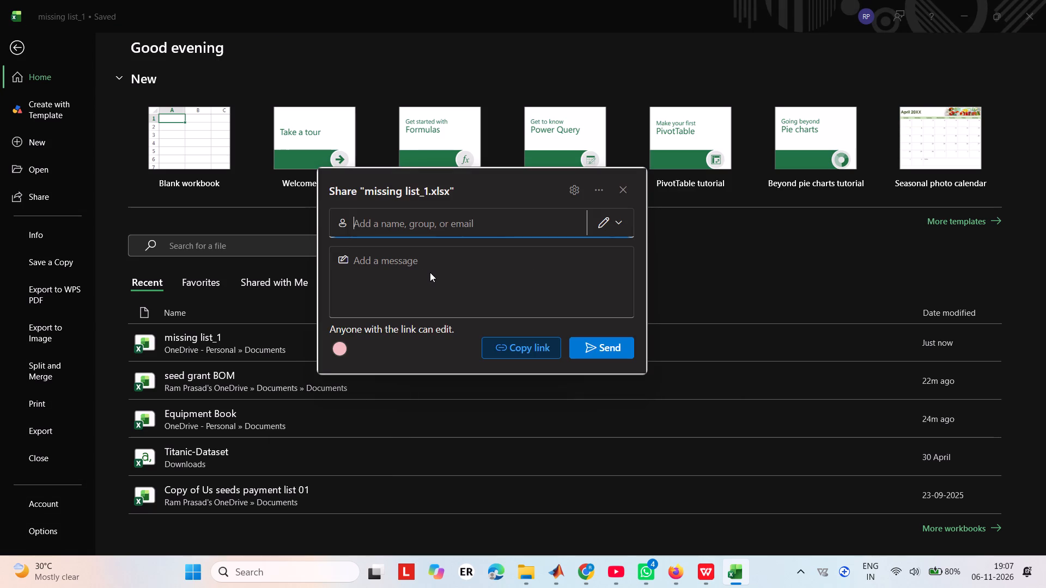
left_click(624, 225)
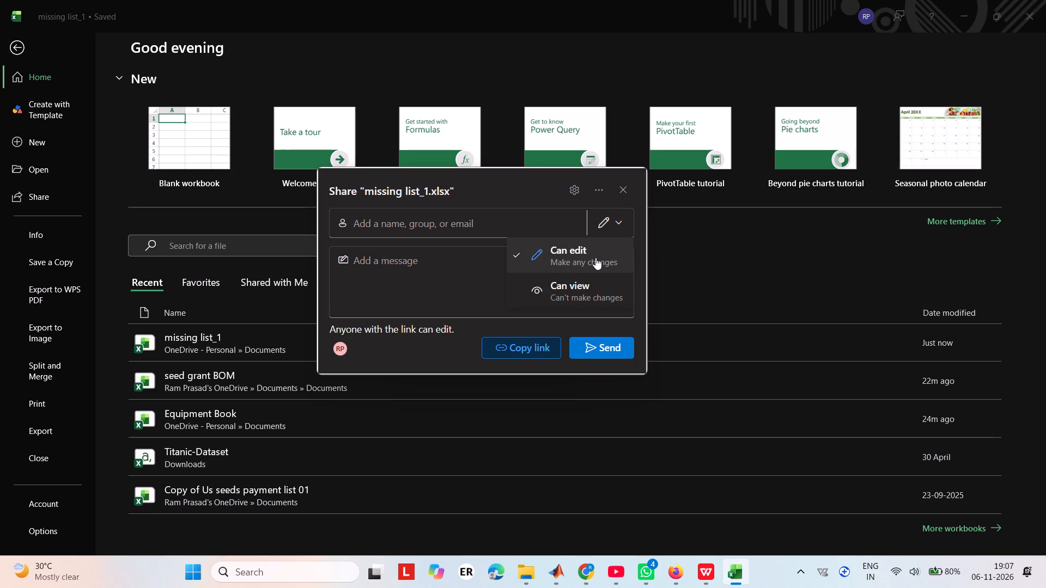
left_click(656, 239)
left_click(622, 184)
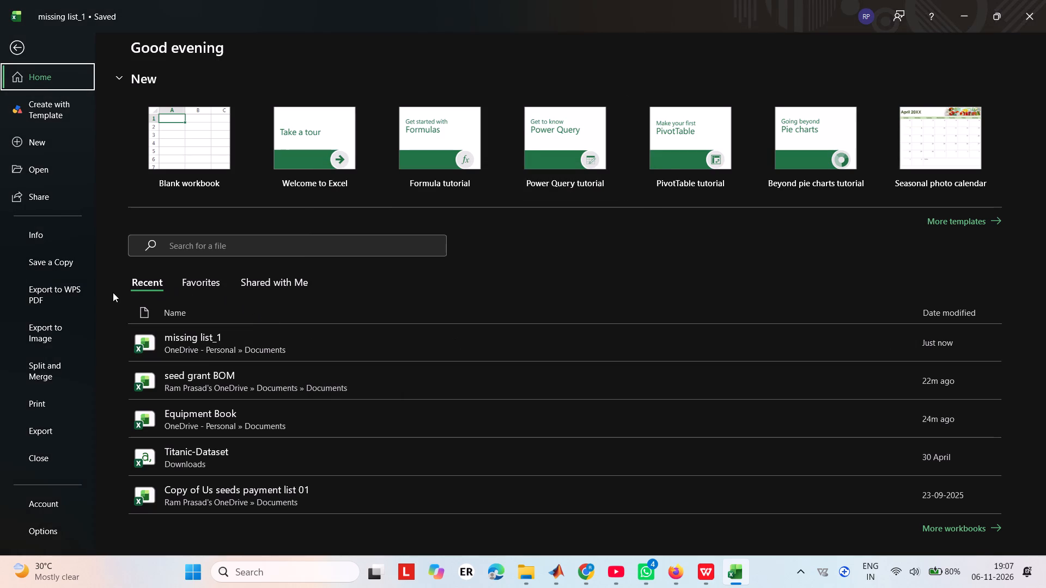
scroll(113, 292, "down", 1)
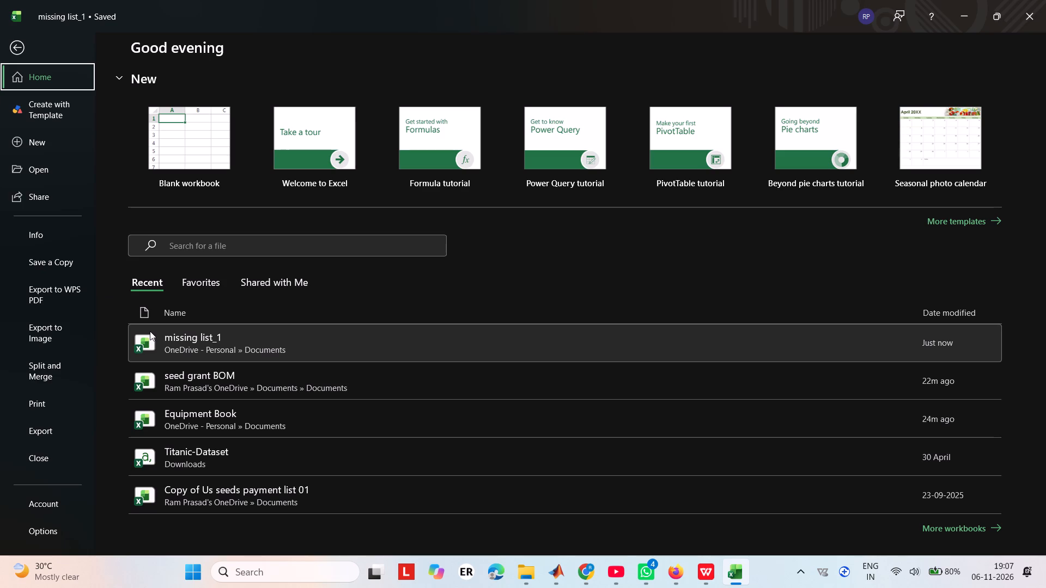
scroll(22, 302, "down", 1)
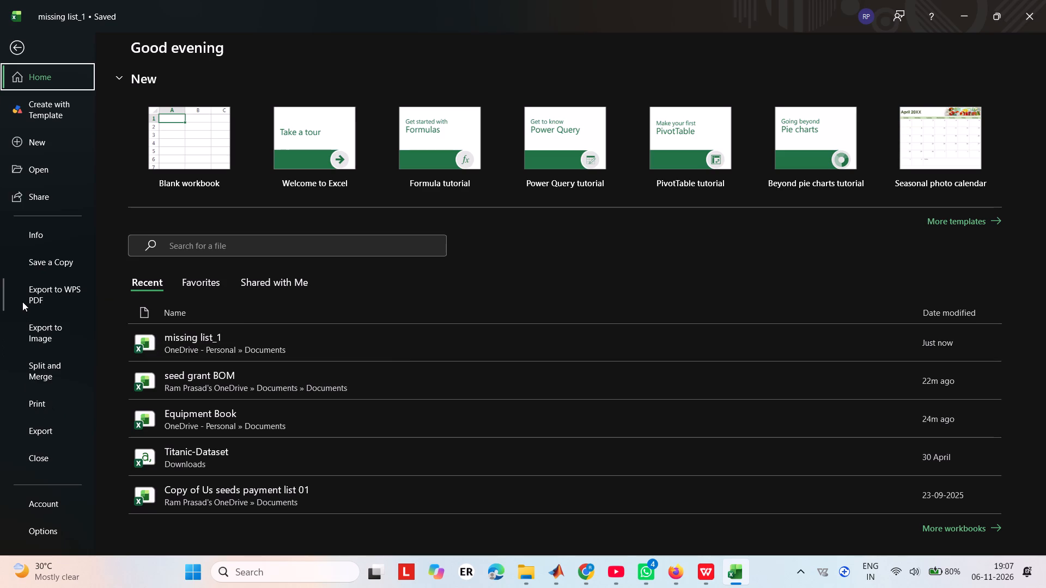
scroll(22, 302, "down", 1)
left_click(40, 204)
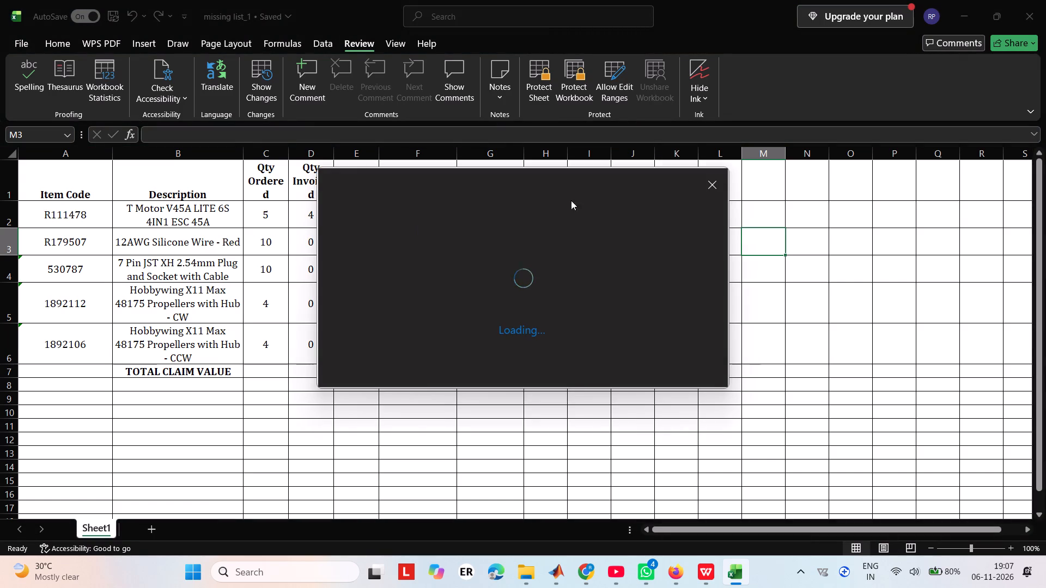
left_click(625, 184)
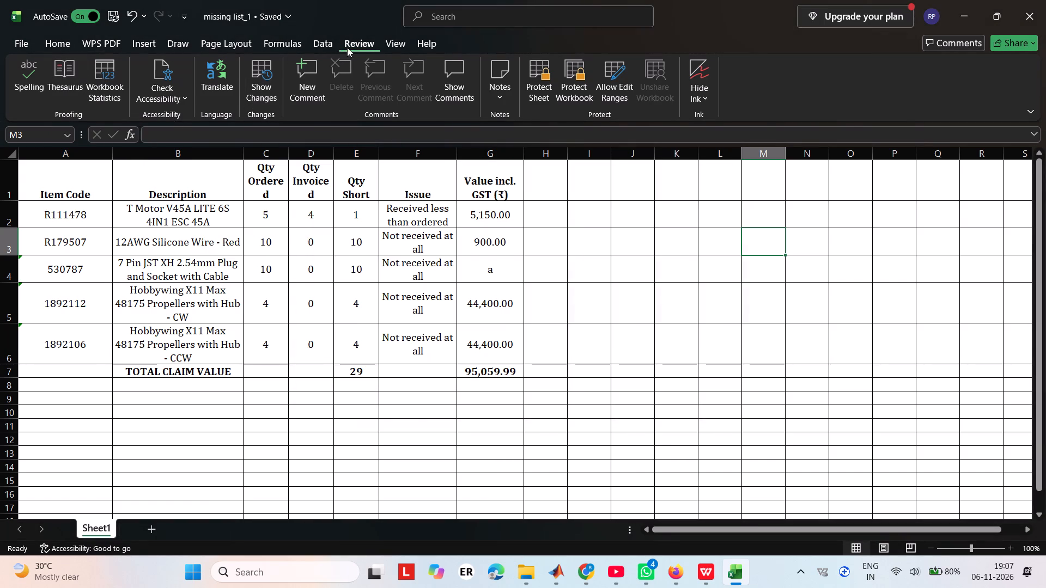
Start a WPS PDF export of the current sheet and save the workbook as missing list_1 in the Desktop's Team Skyworks folder.
left_click(111, 44)
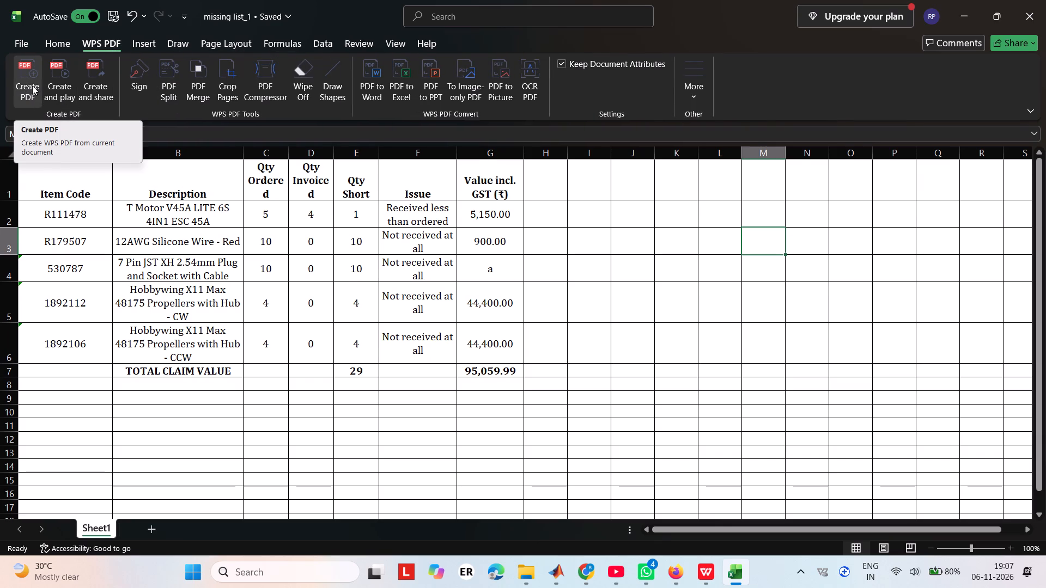
left_click(32, 85)
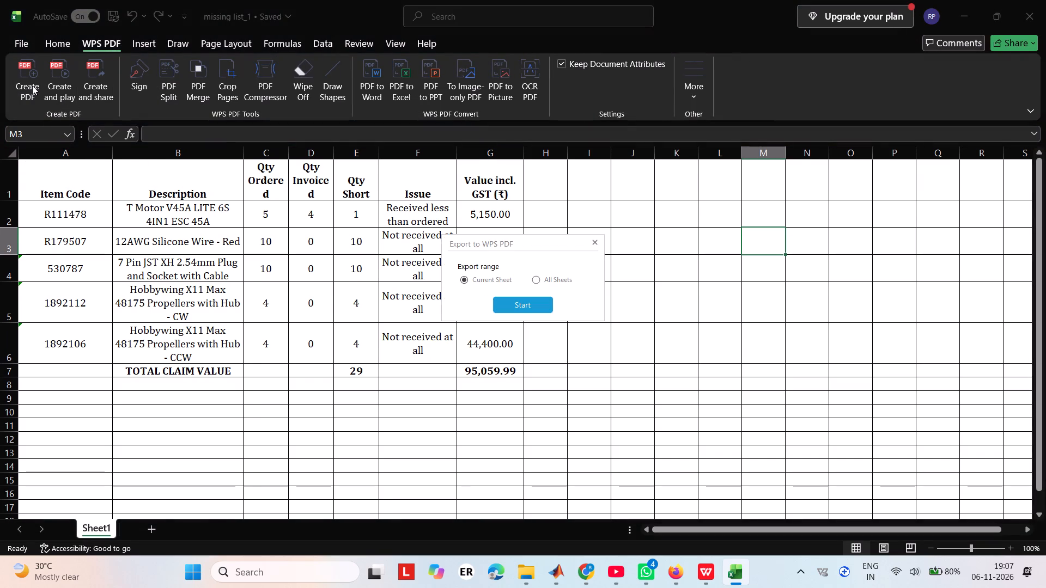
left_click(522, 301)
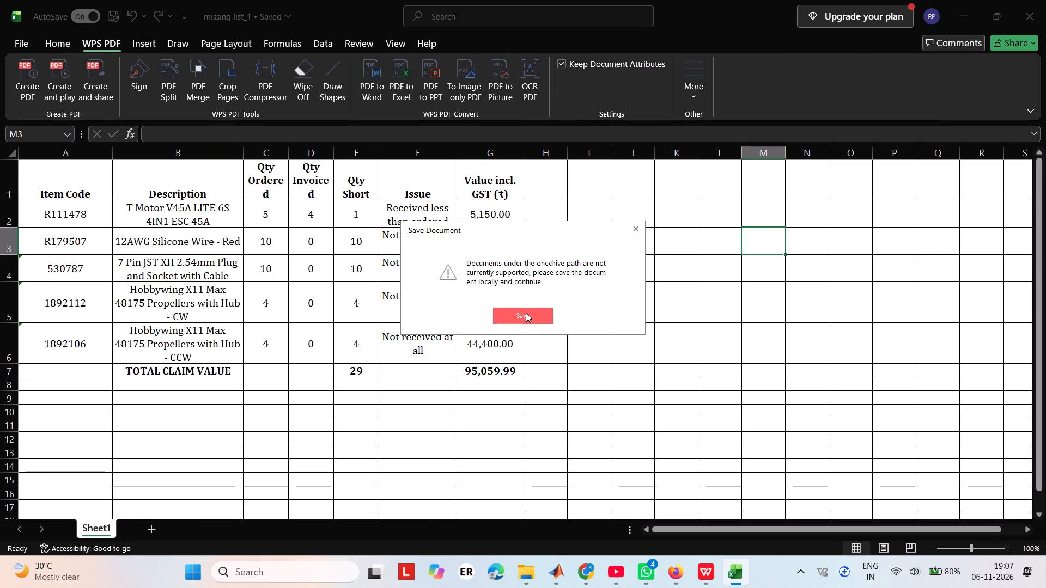
left_click(526, 313)
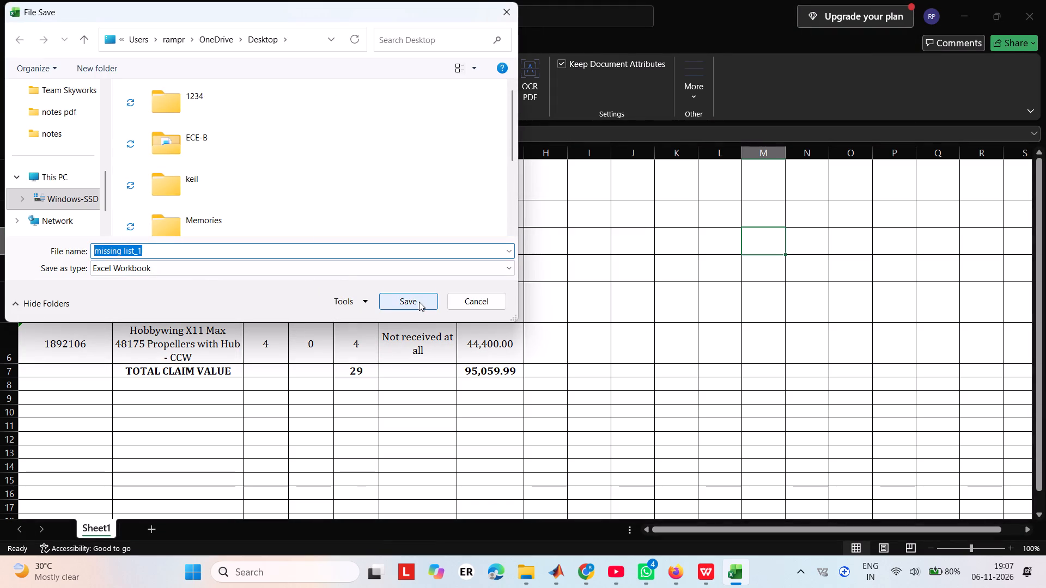
scroll(198, 161, "down", 1)
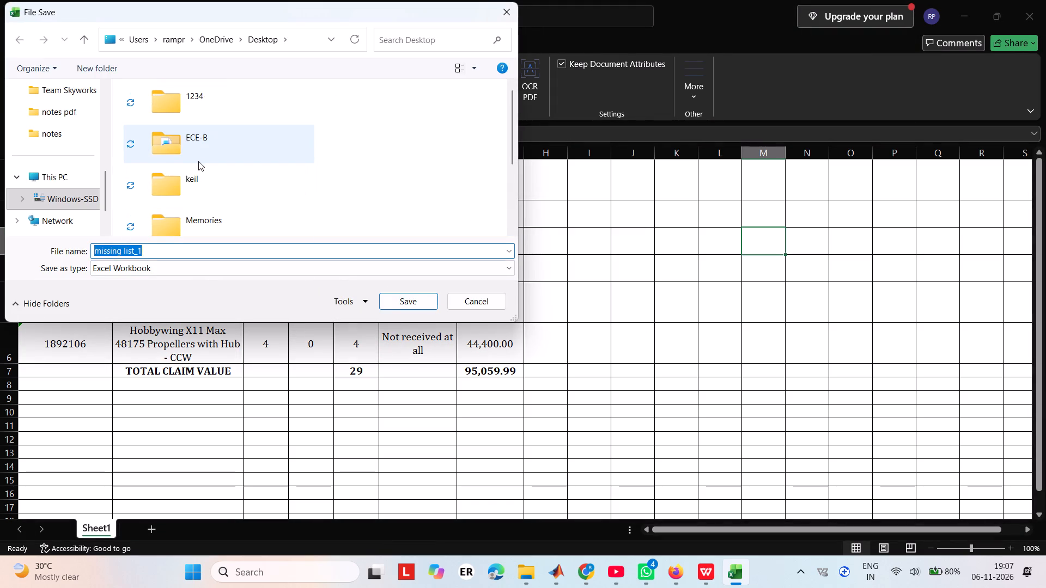
scroll(198, 161, "down", 1)
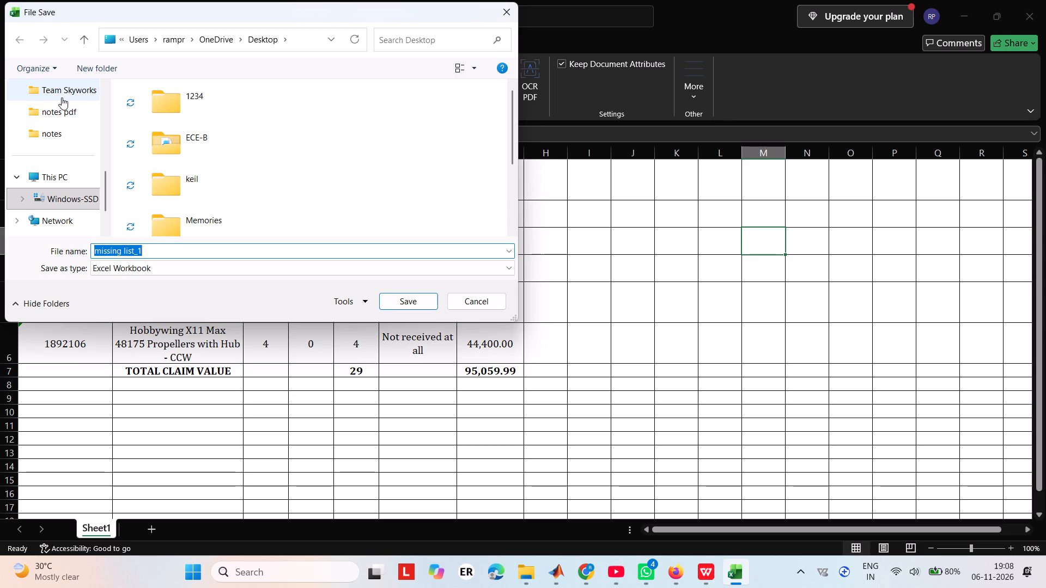
double_click(62, 97)
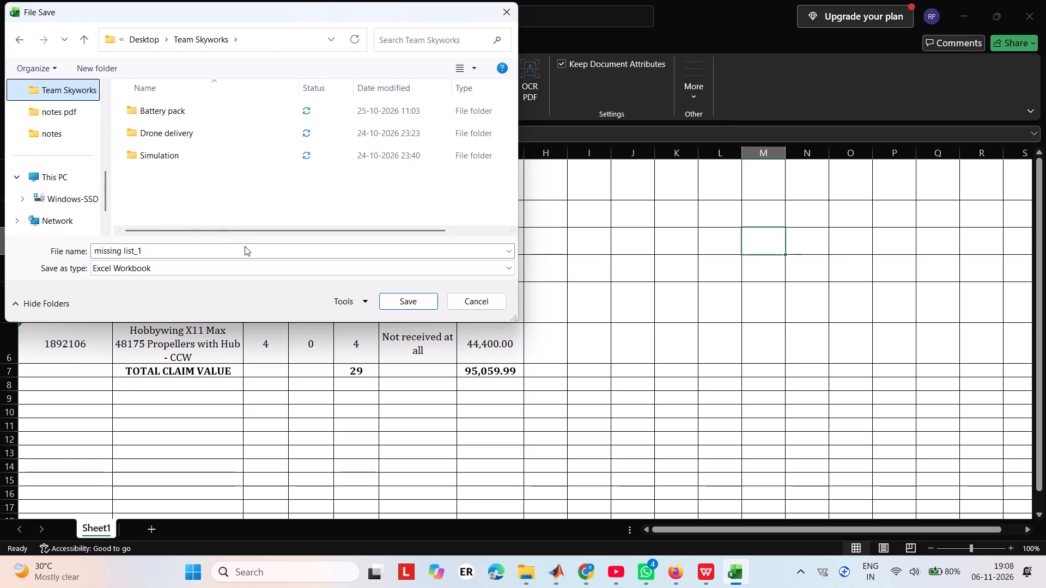
left_click(420, 306)
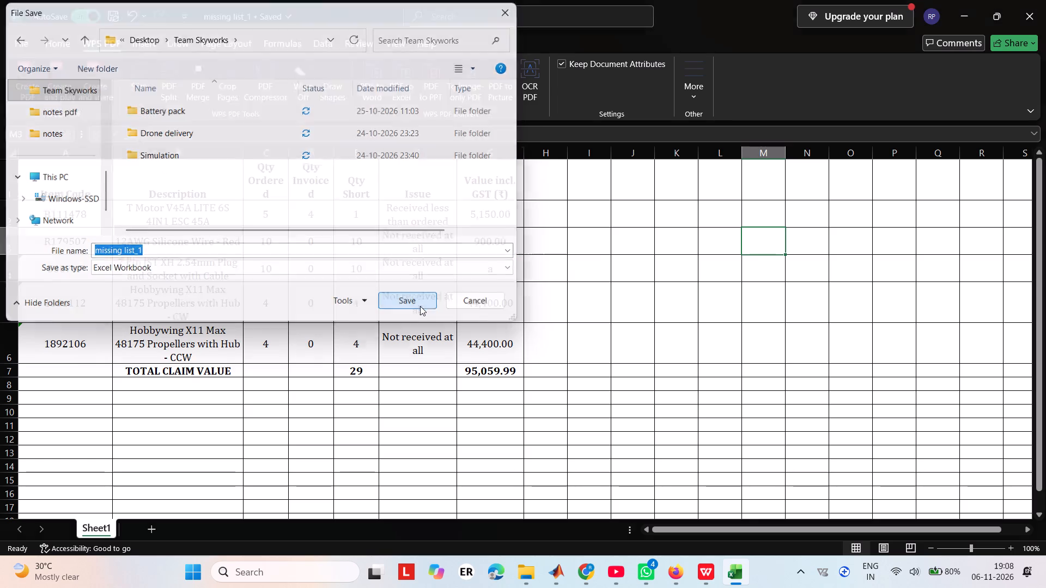
In File Explorer, share the missing list_1 workbook from the Team Skyworks folder with WhatsApp.
left_click(535, 574)
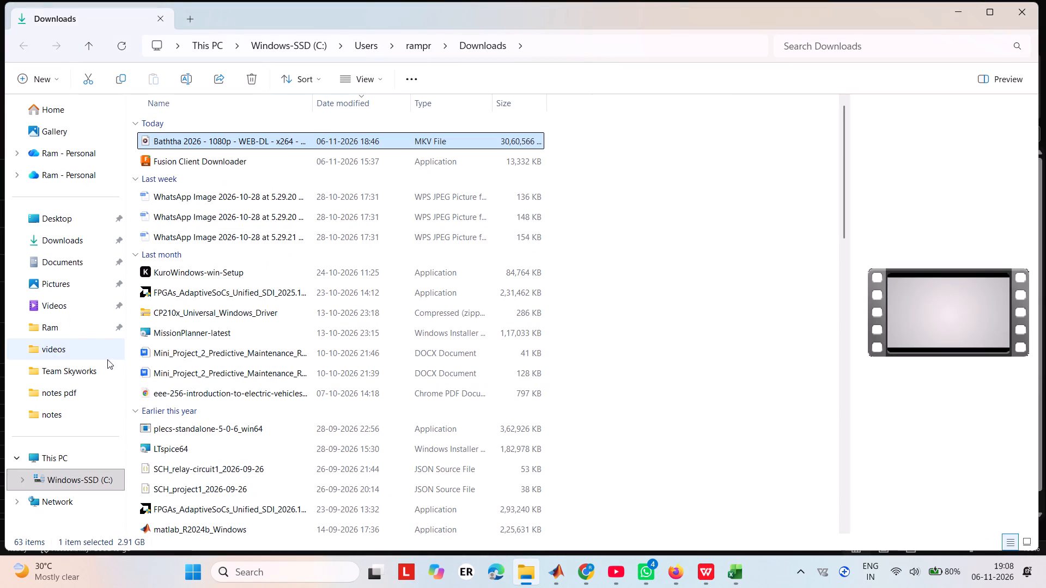
double_click(98, 364)
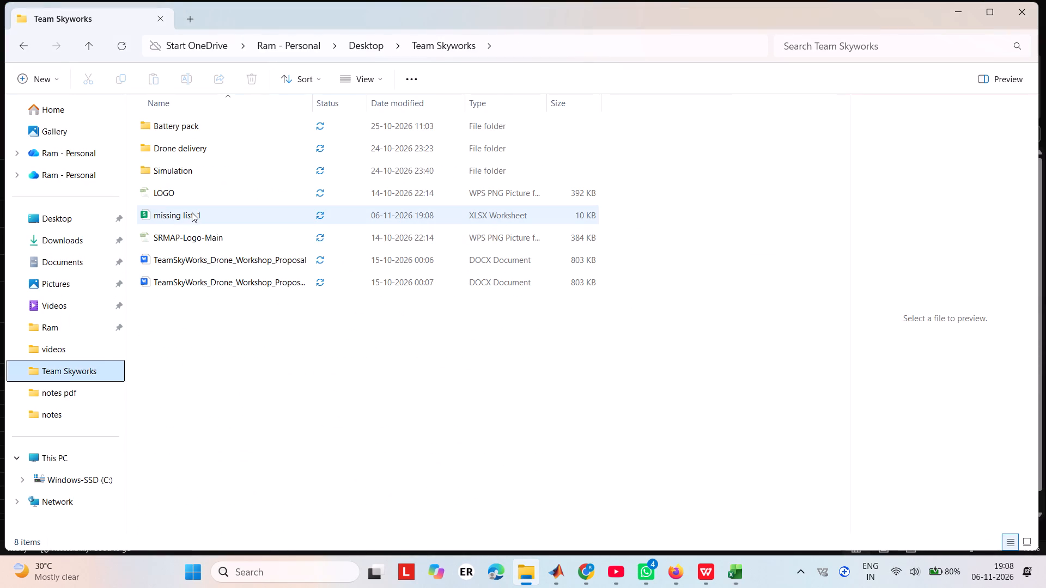
right_click(192, 212)
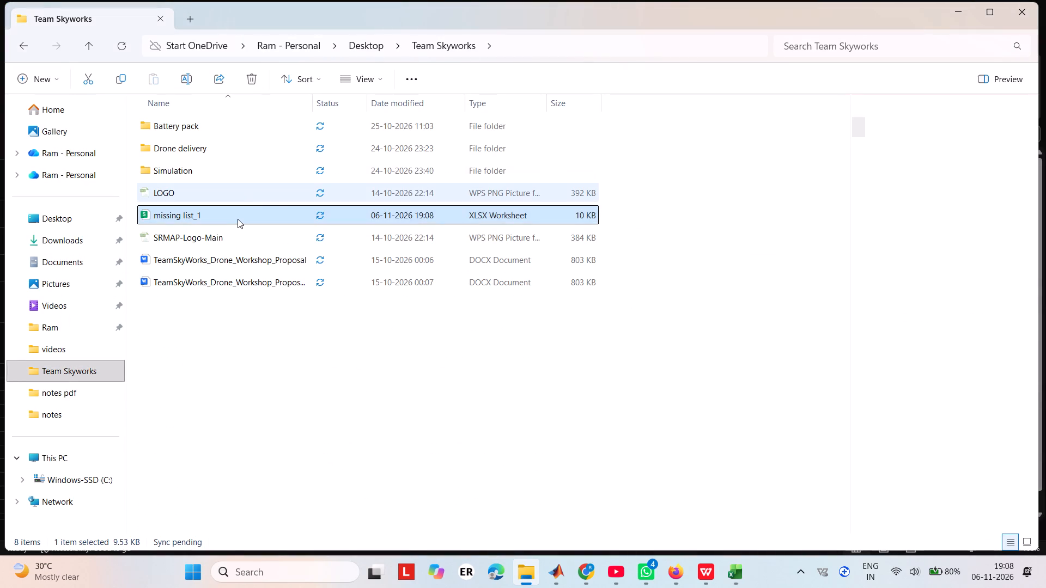
right_click(238, 219)
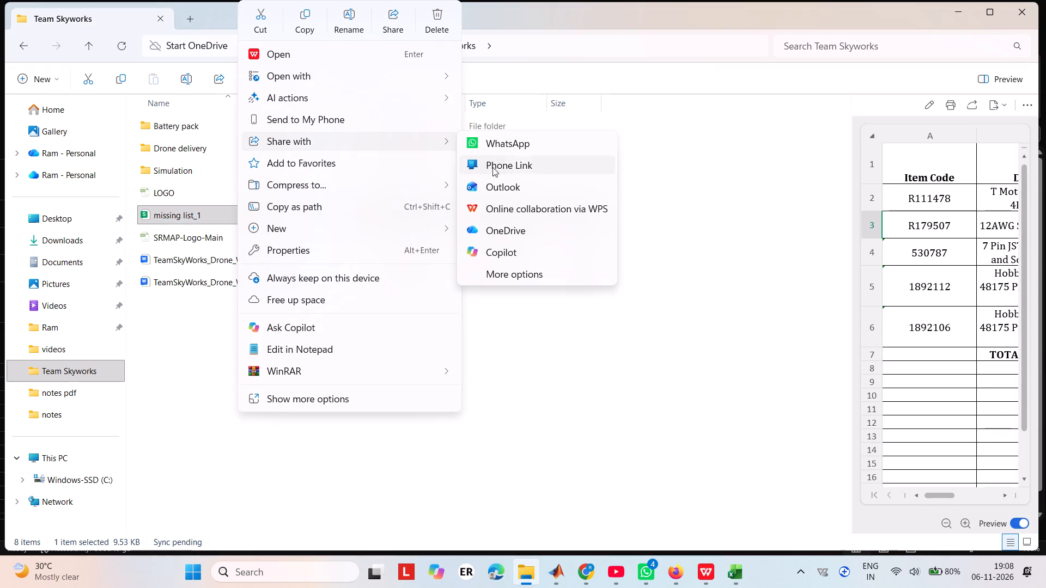
left_click(522, 148)
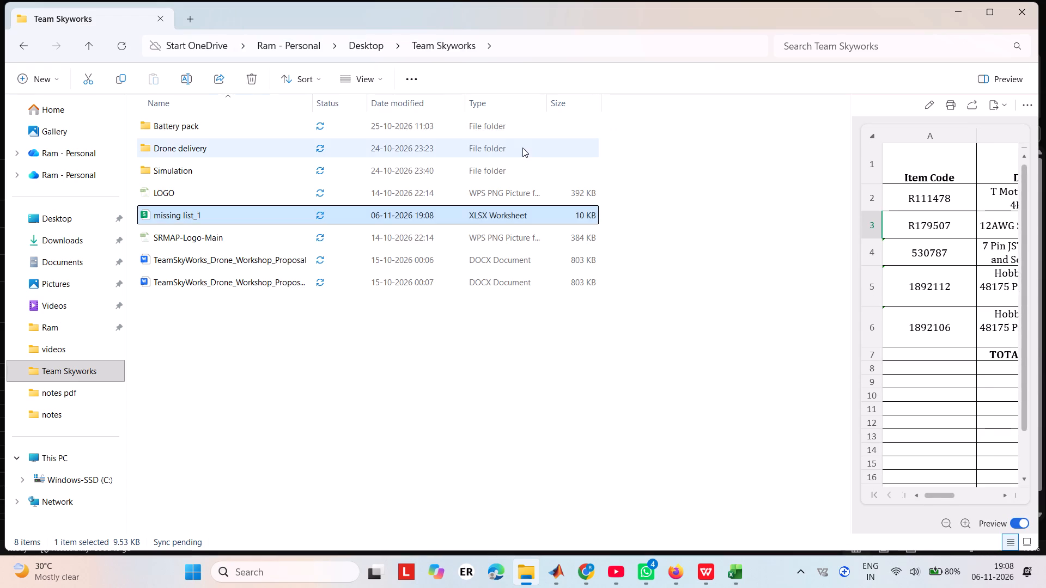
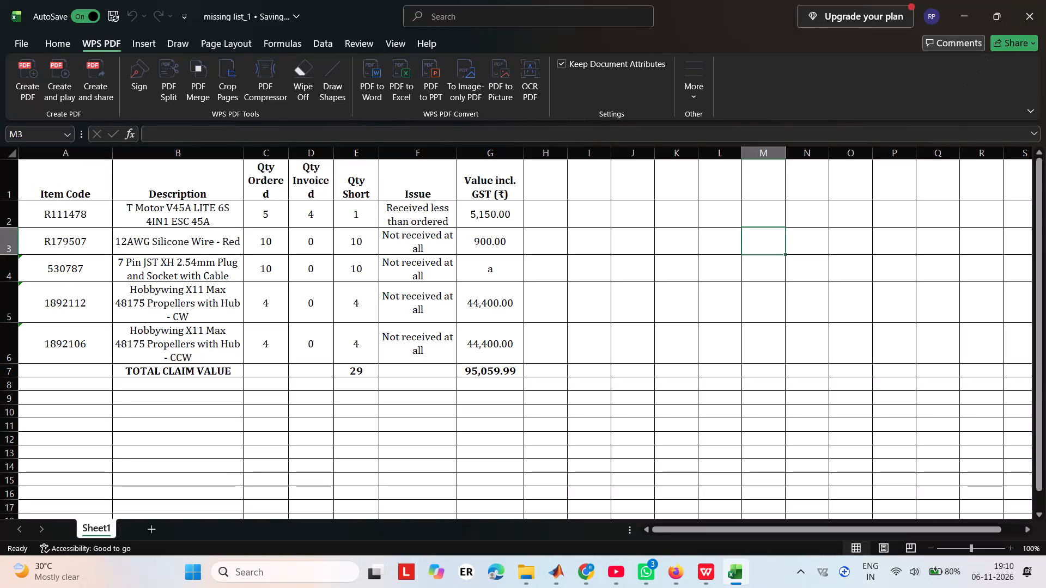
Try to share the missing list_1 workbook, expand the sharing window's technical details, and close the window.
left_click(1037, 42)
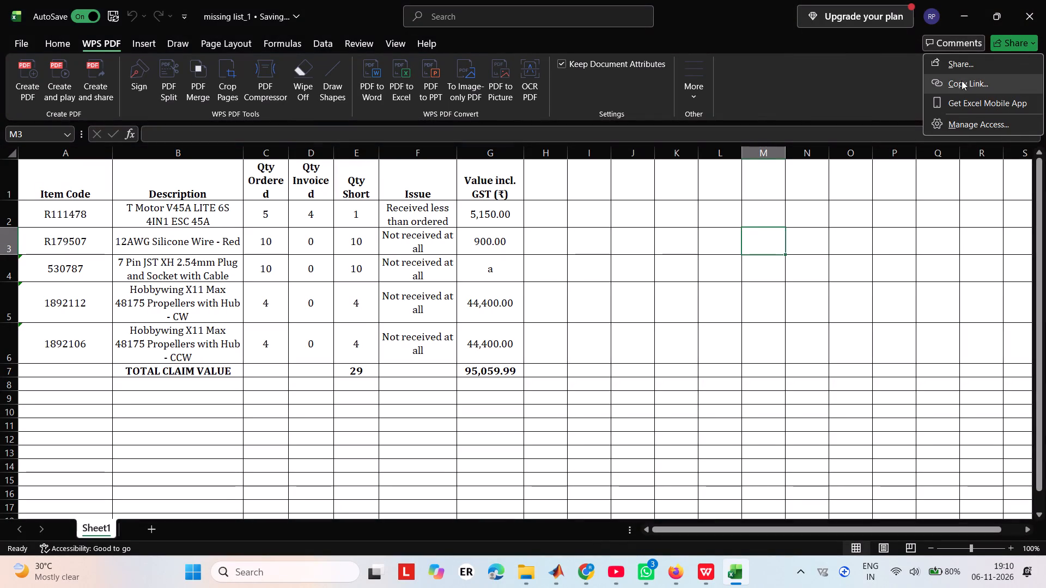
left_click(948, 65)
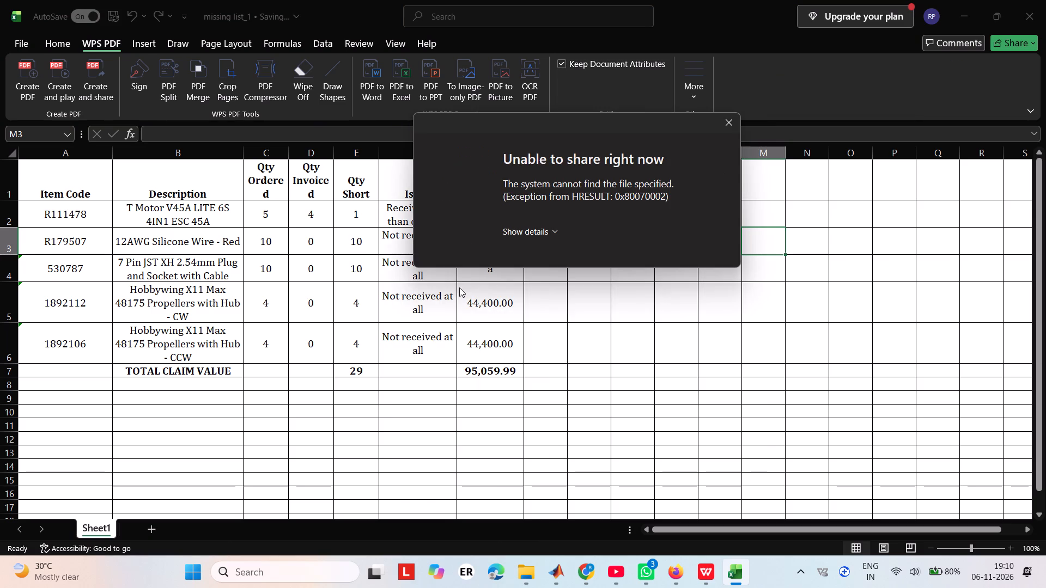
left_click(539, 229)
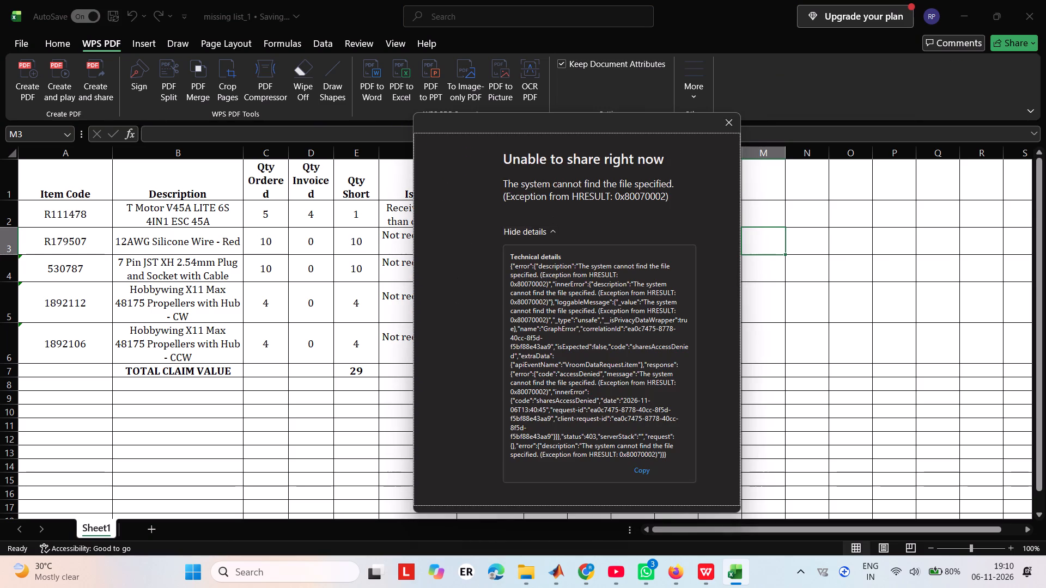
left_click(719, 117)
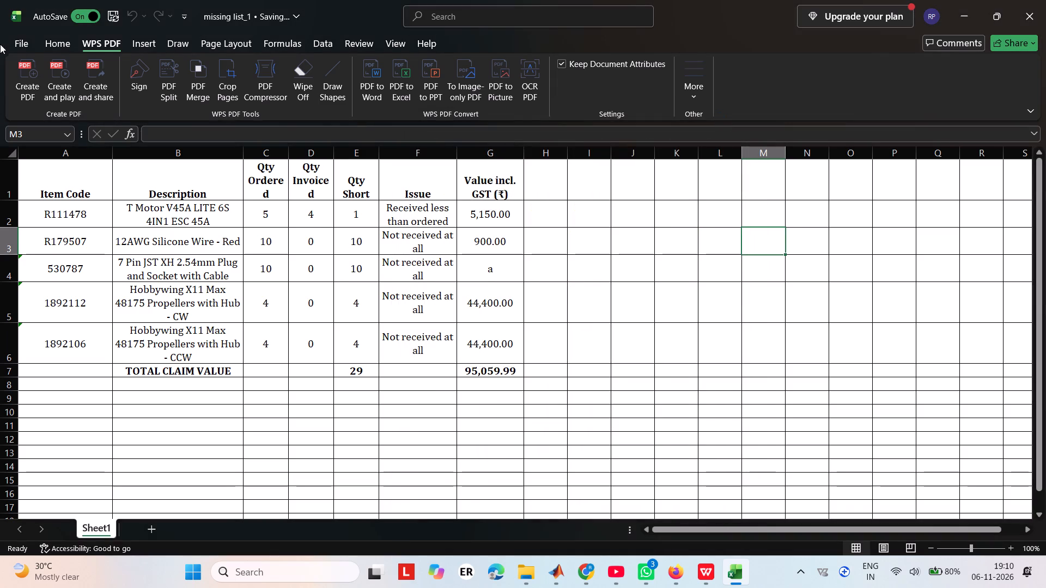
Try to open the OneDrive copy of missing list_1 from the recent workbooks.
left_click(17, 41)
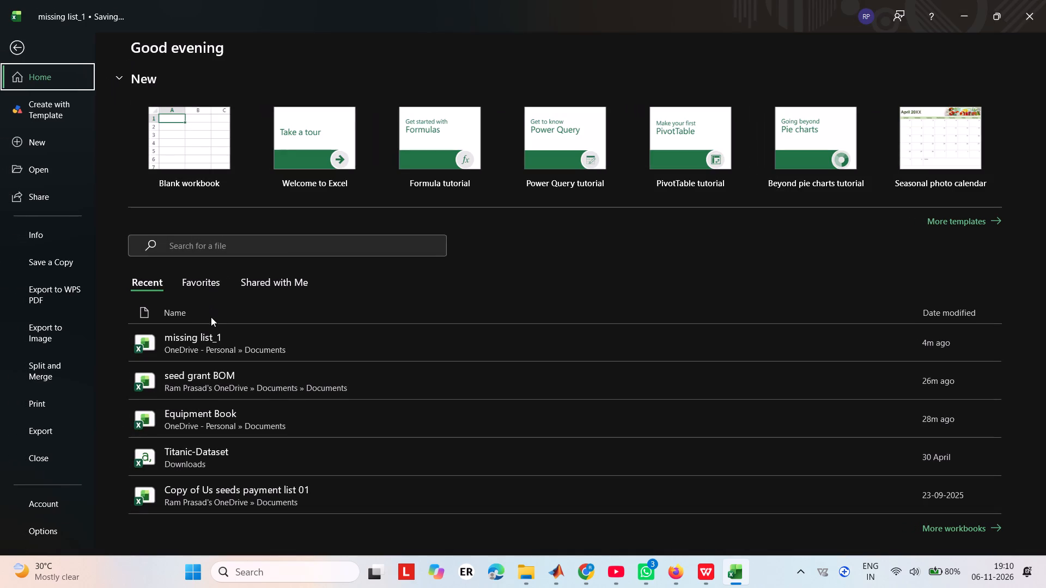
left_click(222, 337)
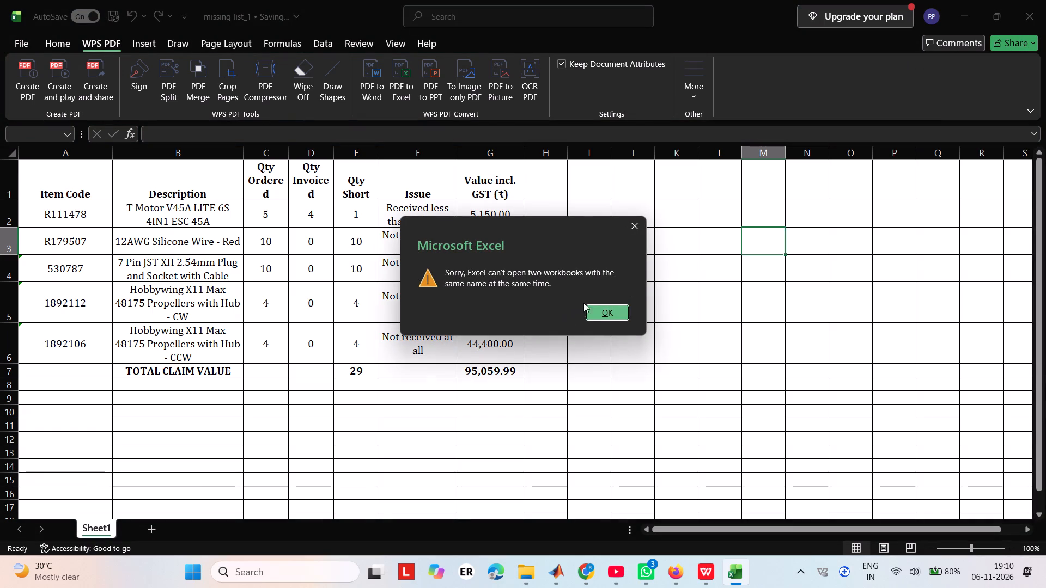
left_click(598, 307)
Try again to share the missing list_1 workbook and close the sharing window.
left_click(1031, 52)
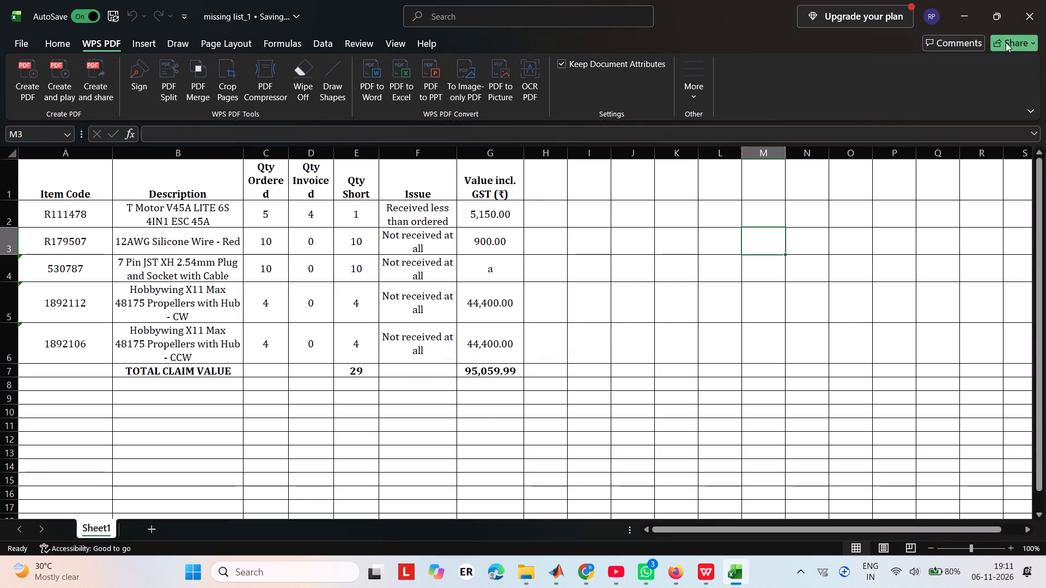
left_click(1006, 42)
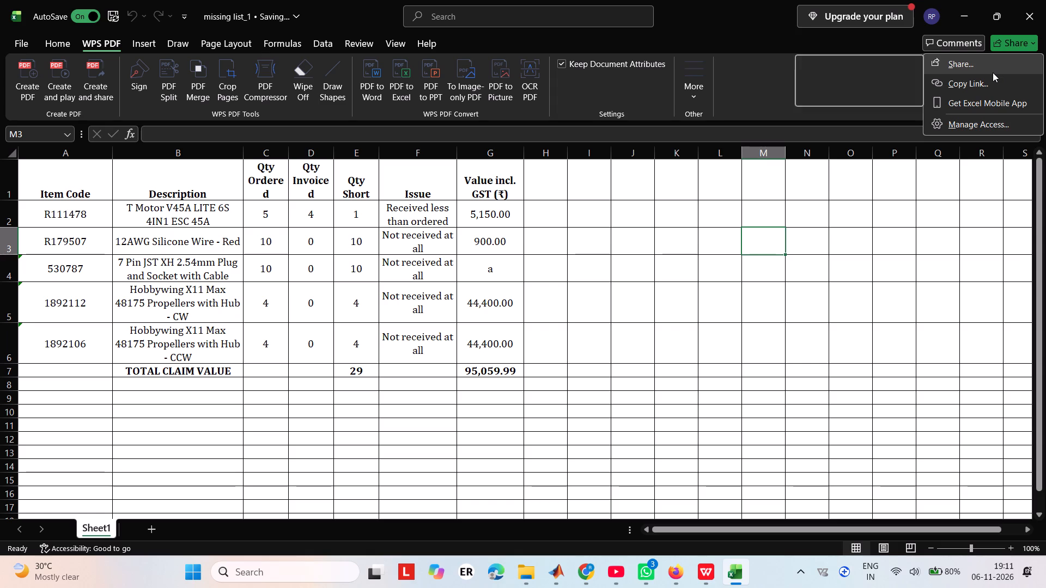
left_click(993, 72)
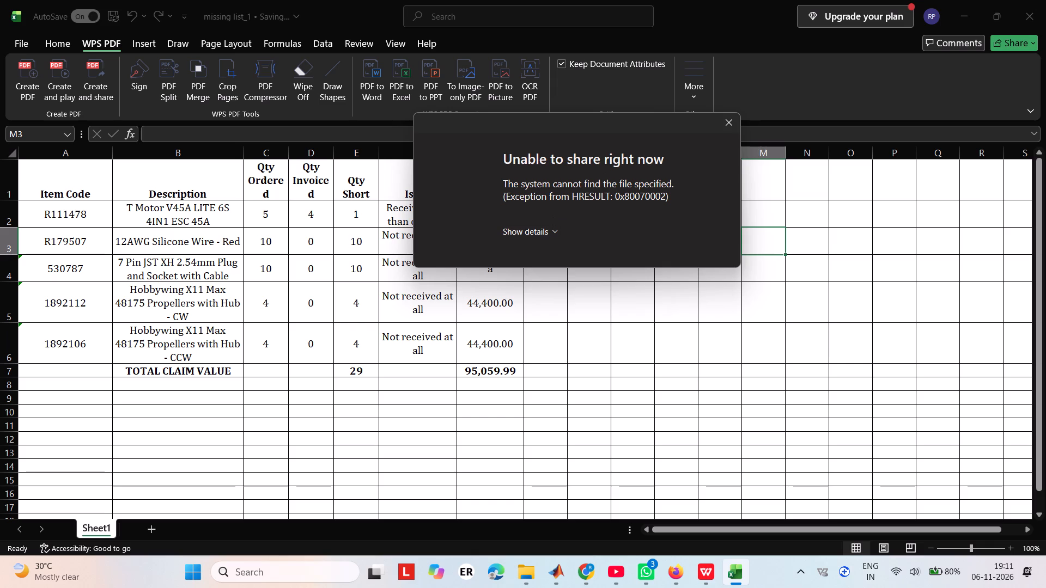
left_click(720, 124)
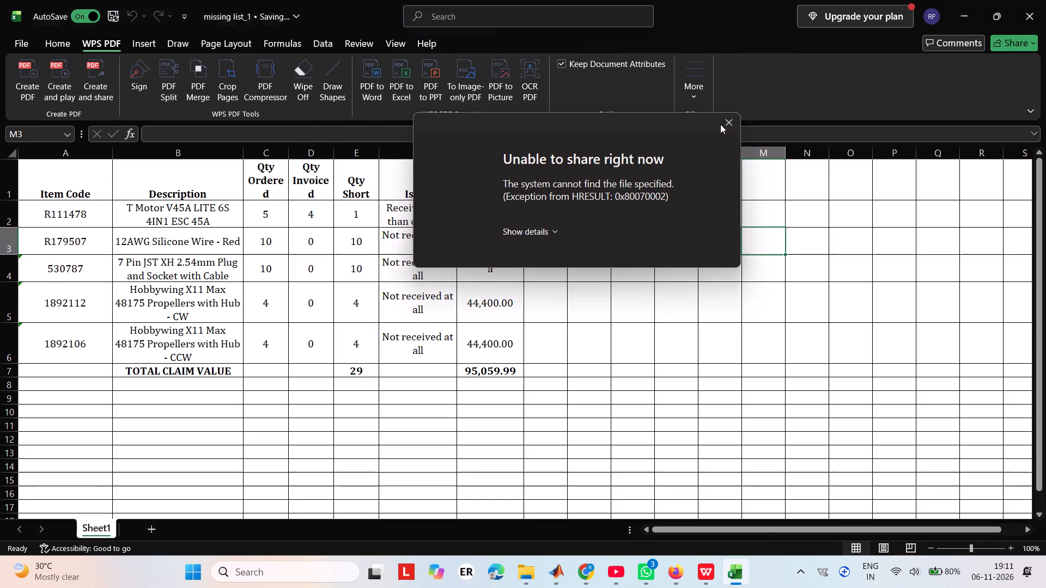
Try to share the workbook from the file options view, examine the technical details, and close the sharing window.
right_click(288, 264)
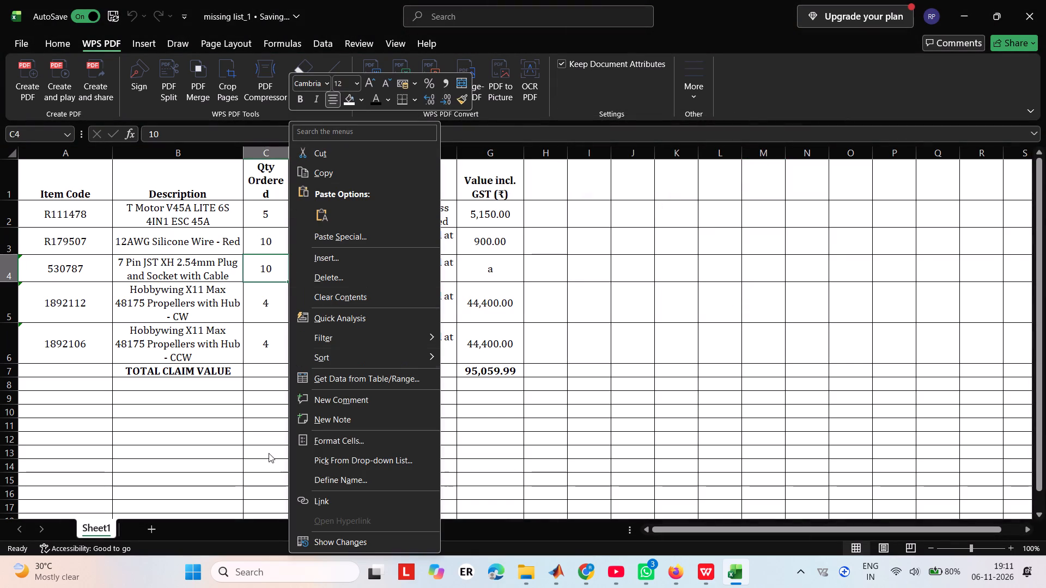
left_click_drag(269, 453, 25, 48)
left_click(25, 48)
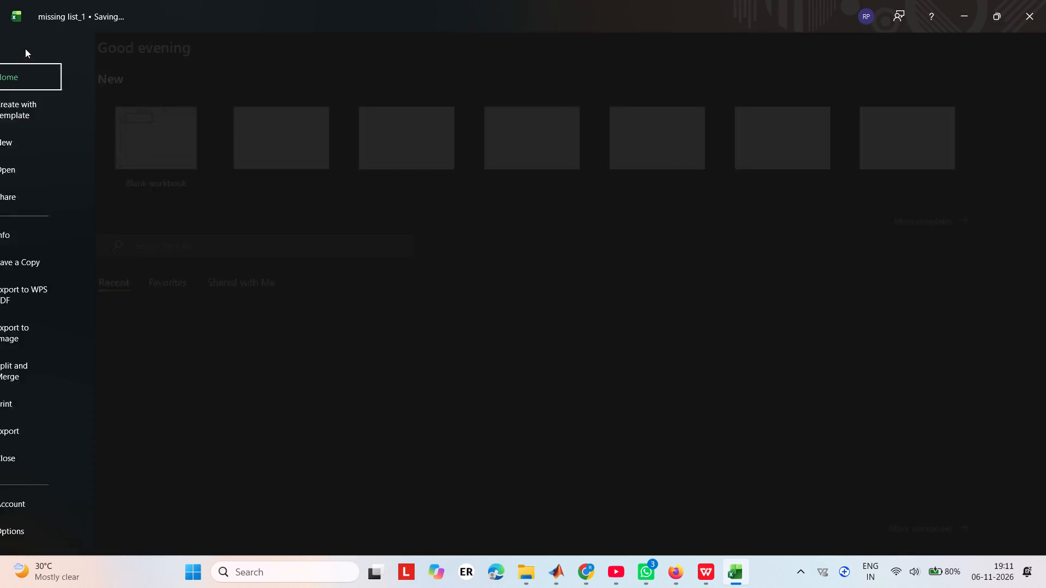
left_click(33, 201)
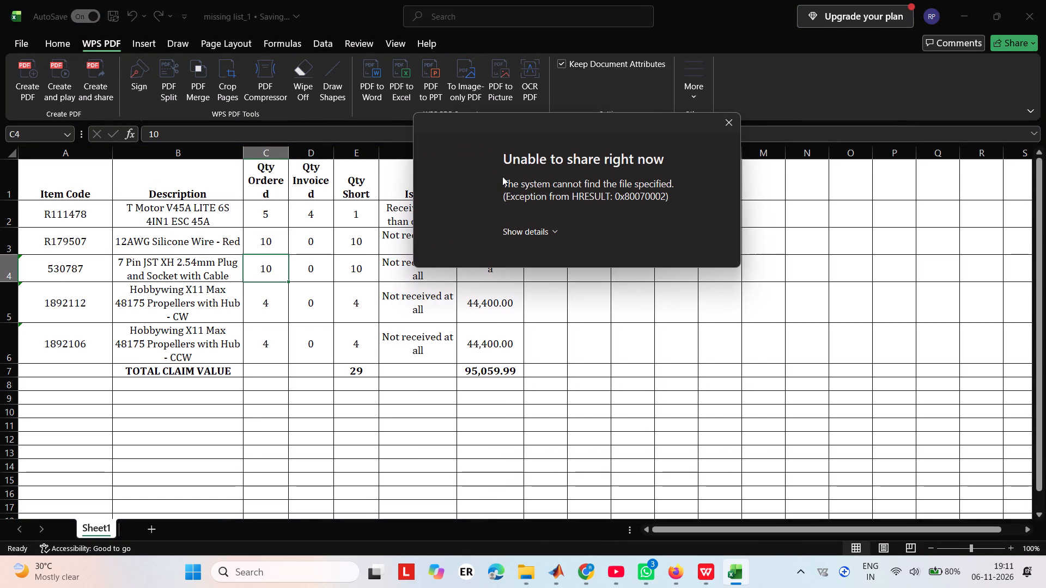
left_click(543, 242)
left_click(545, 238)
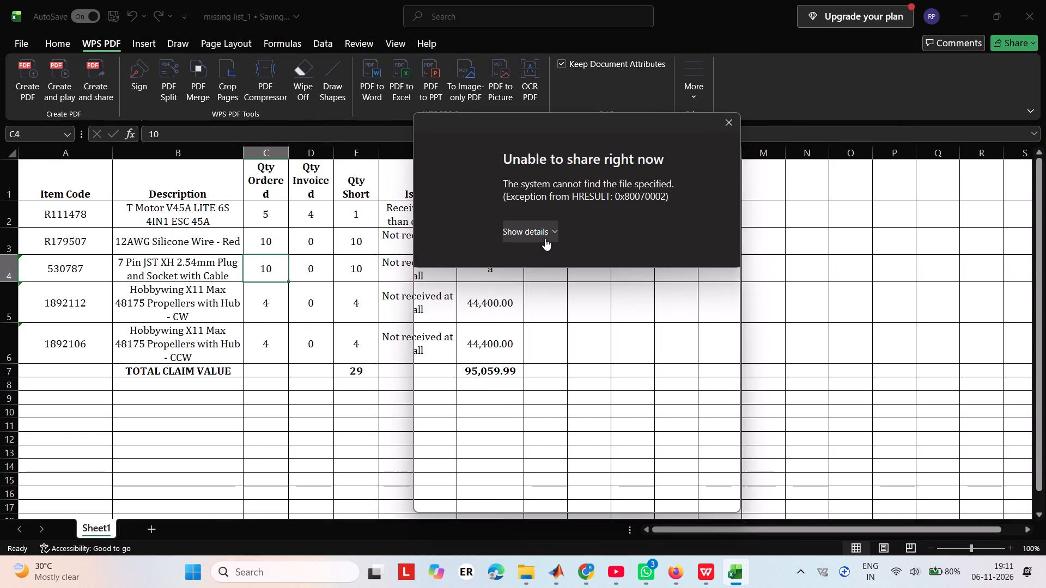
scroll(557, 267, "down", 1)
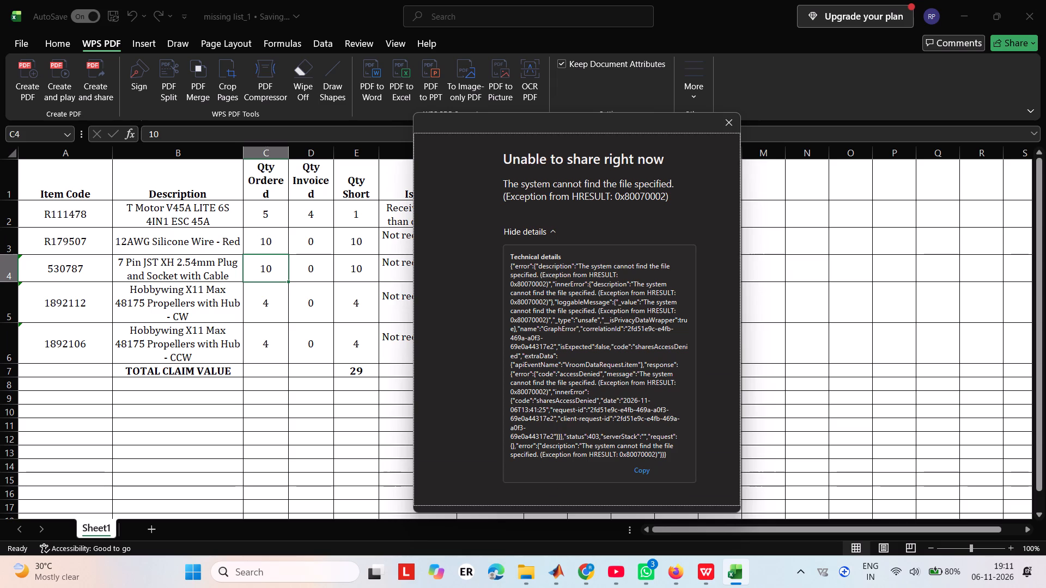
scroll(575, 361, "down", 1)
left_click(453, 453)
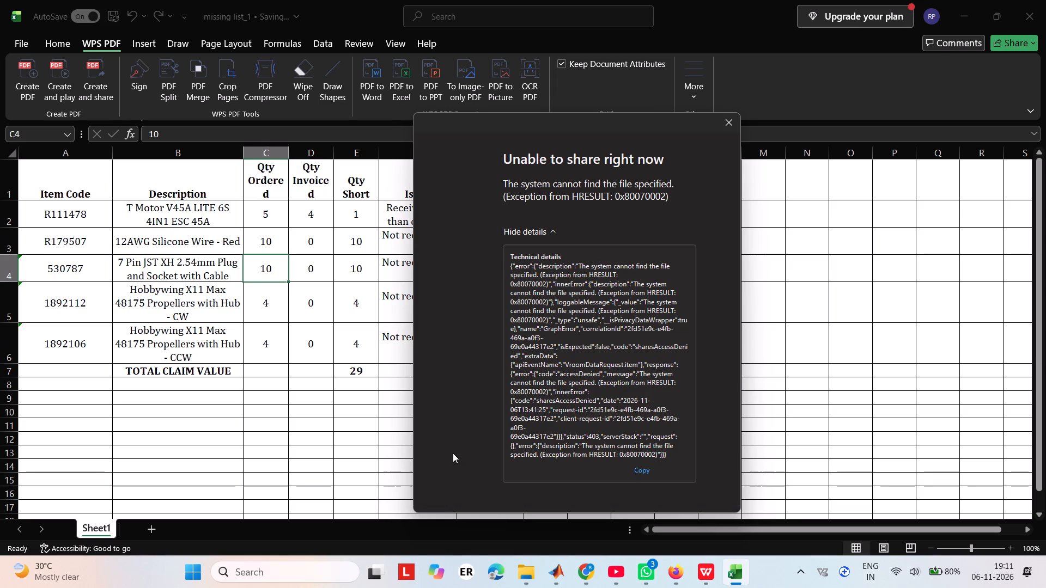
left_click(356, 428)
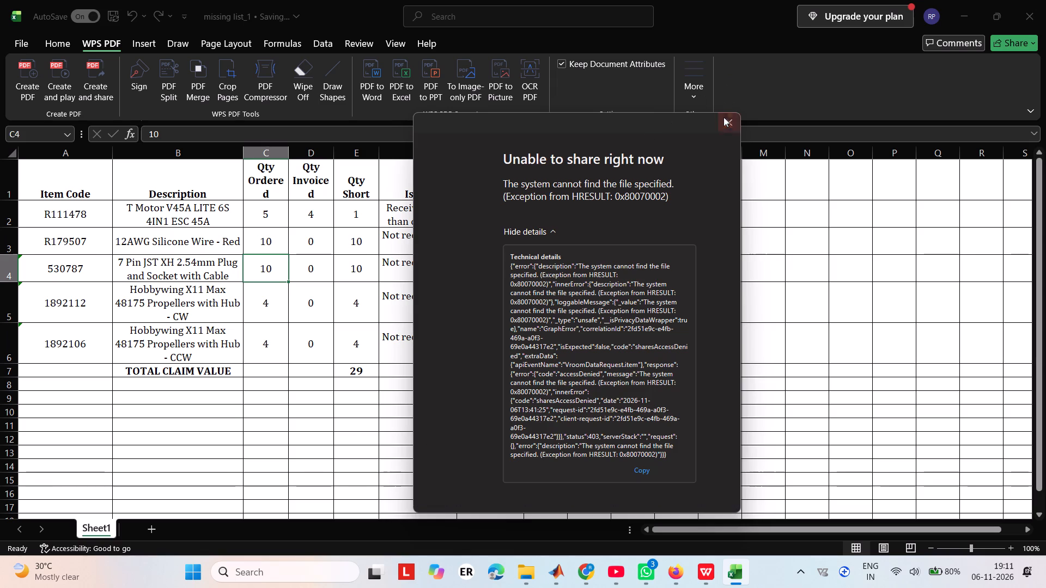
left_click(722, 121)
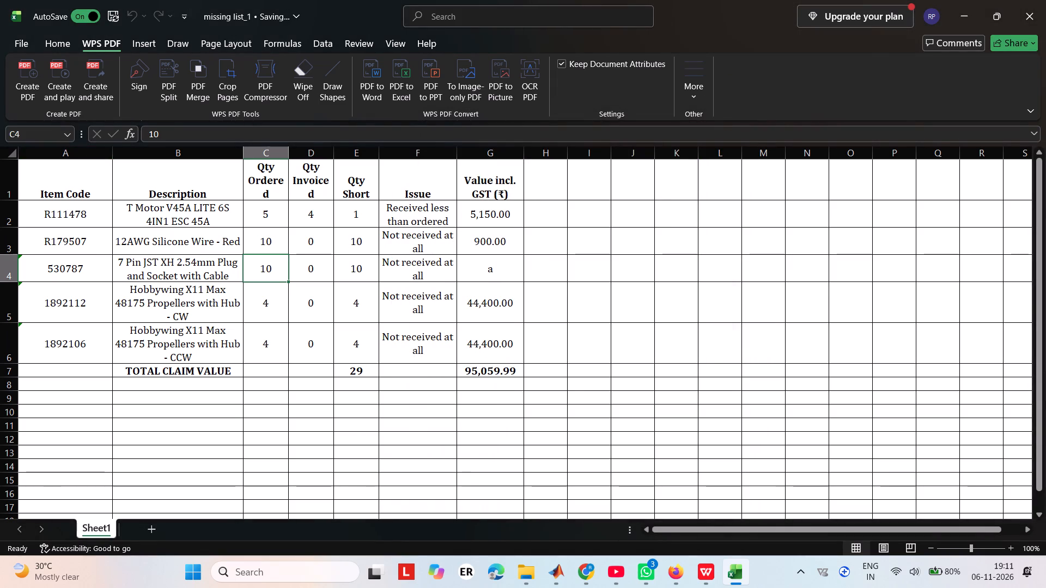
Copy all cells of Sheet1 and add a new blank worksheet to the workbook.
left_click(7, 158)
left_click(11, 156)
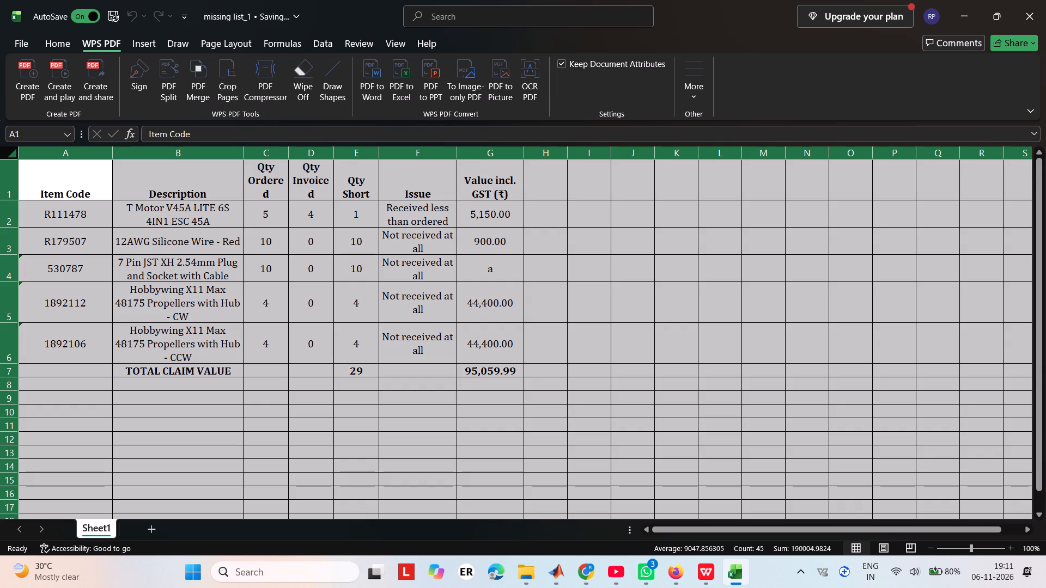
key("ctrl+a")
key("ctrl+a")
key("ctrl+a")
key("ctrl+c")
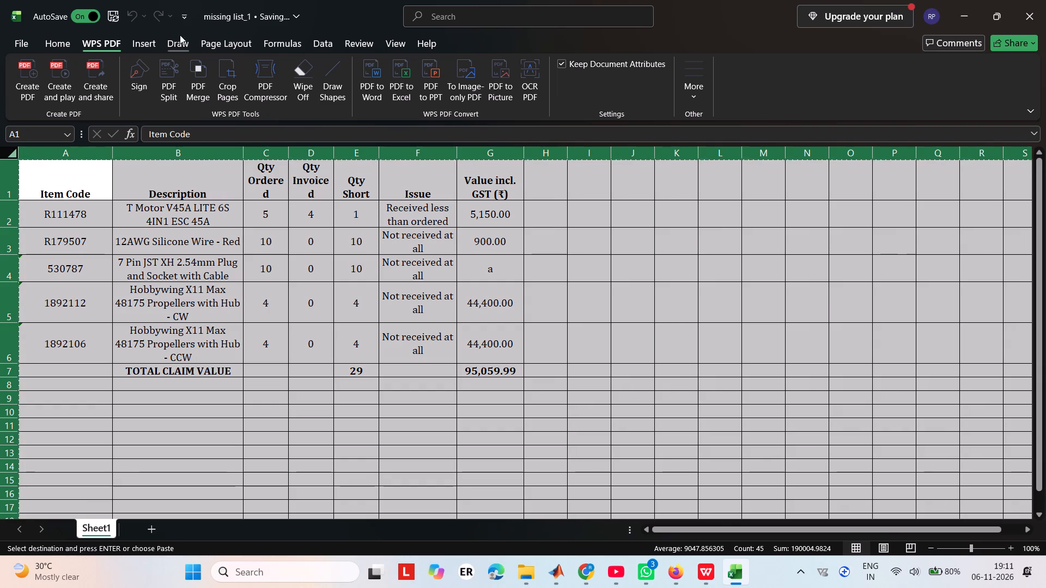
left_click(153, 529)
Permanently delete Sheet1 from the missing list_1 workbook.
left_click(101, 525)
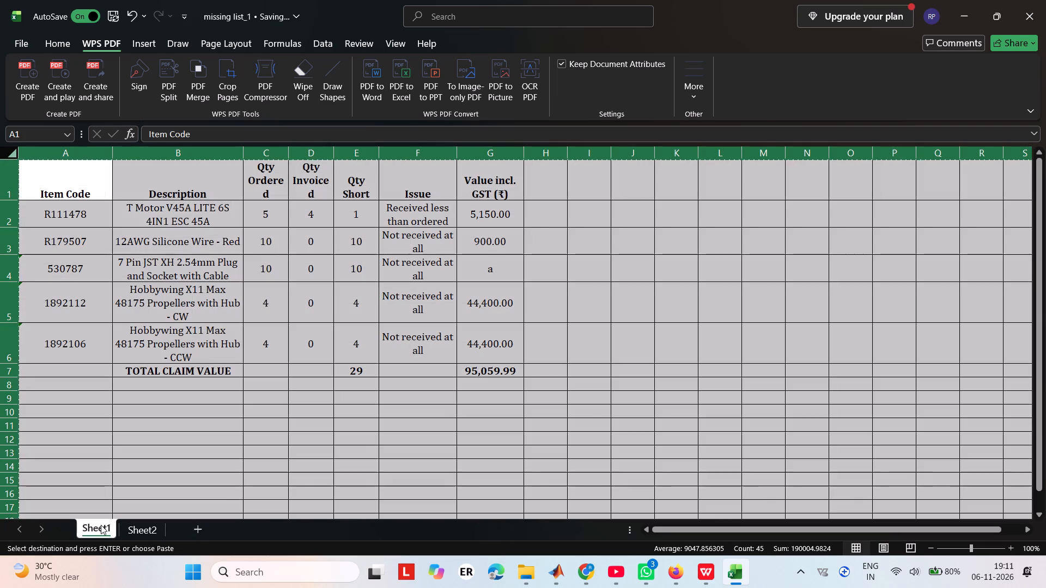
right_click(90, 530)
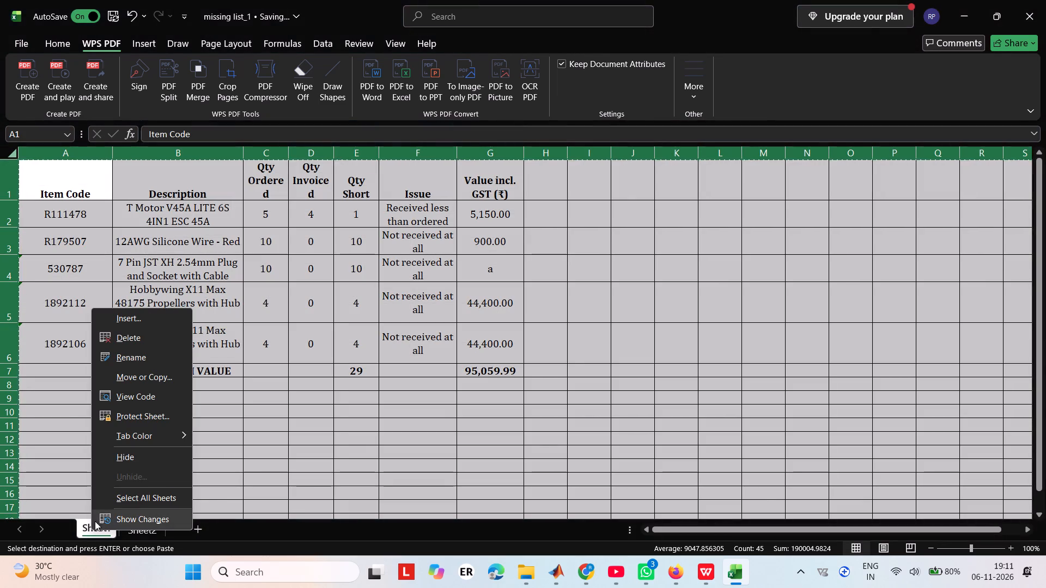
left_click(126, 340)
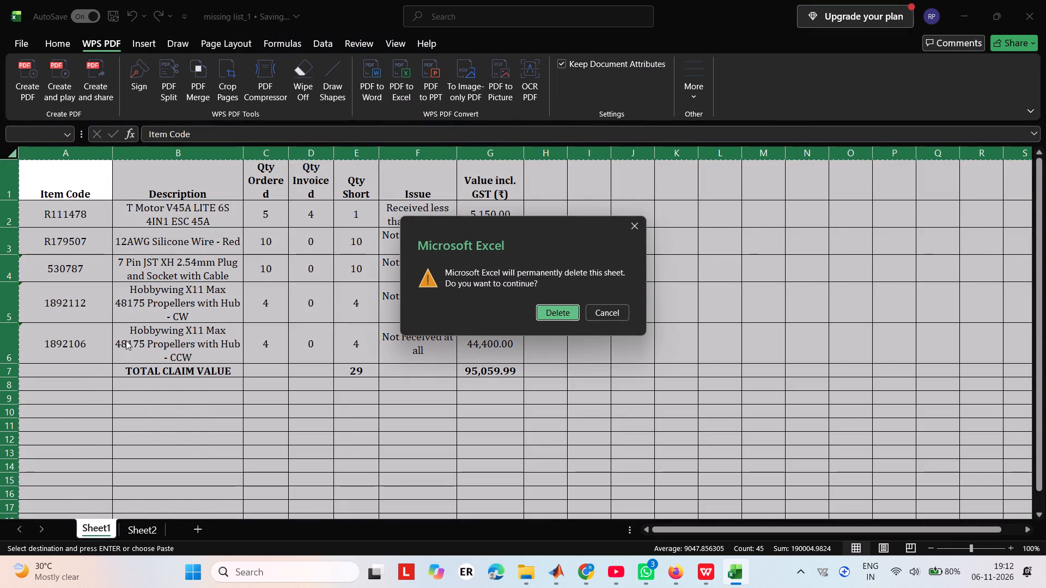
left_click(557, 309)
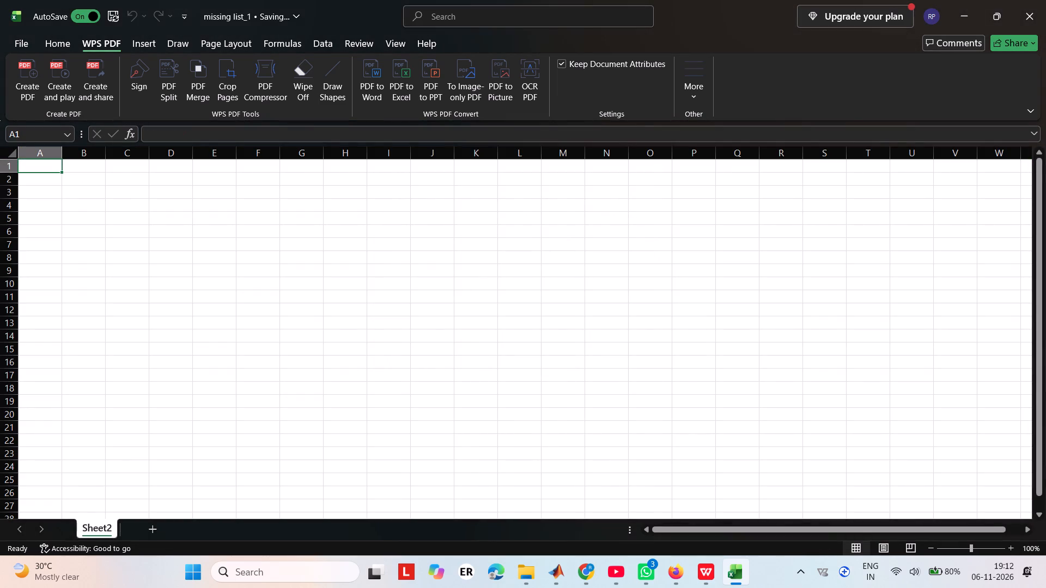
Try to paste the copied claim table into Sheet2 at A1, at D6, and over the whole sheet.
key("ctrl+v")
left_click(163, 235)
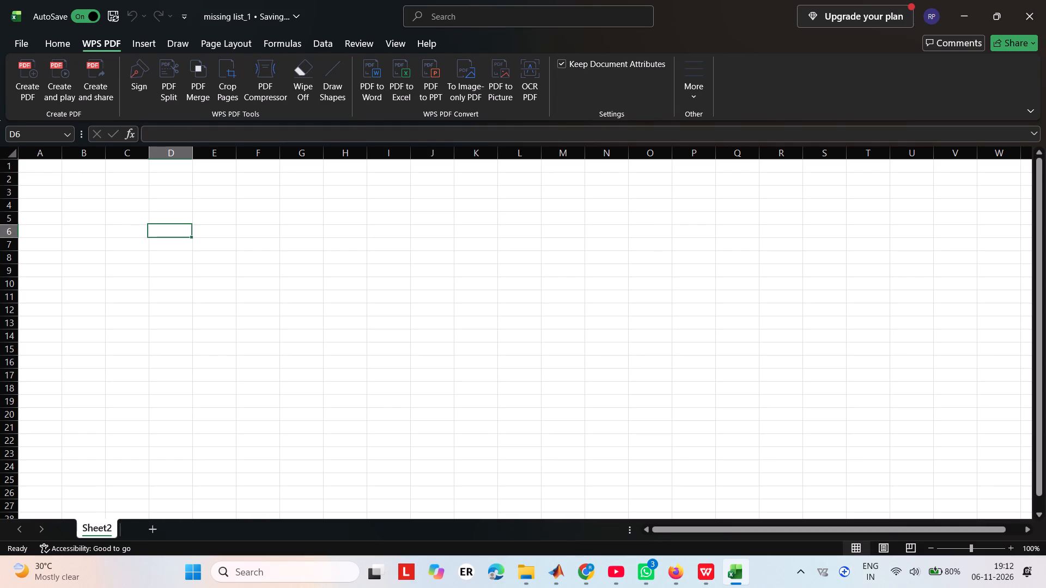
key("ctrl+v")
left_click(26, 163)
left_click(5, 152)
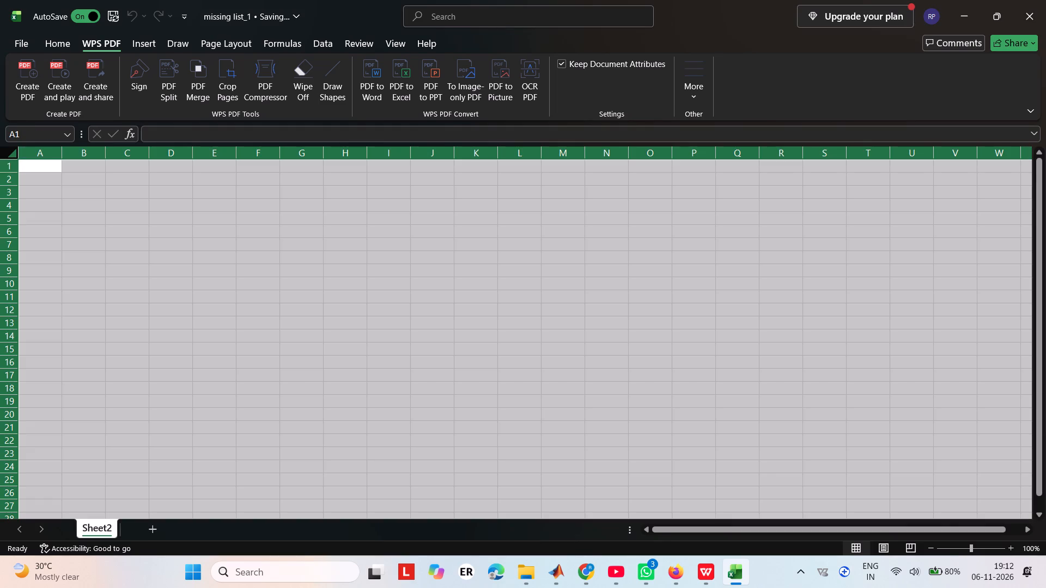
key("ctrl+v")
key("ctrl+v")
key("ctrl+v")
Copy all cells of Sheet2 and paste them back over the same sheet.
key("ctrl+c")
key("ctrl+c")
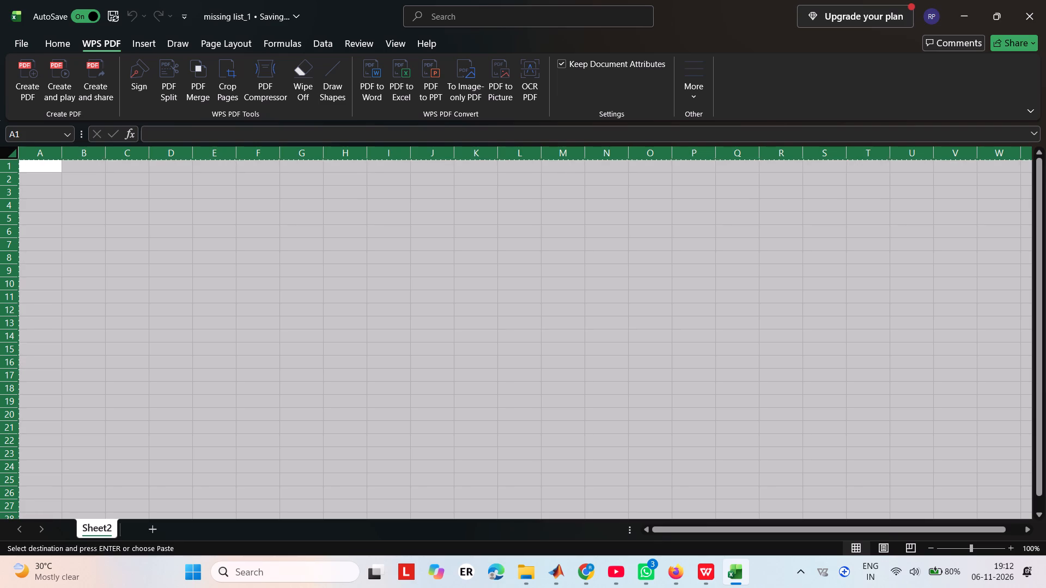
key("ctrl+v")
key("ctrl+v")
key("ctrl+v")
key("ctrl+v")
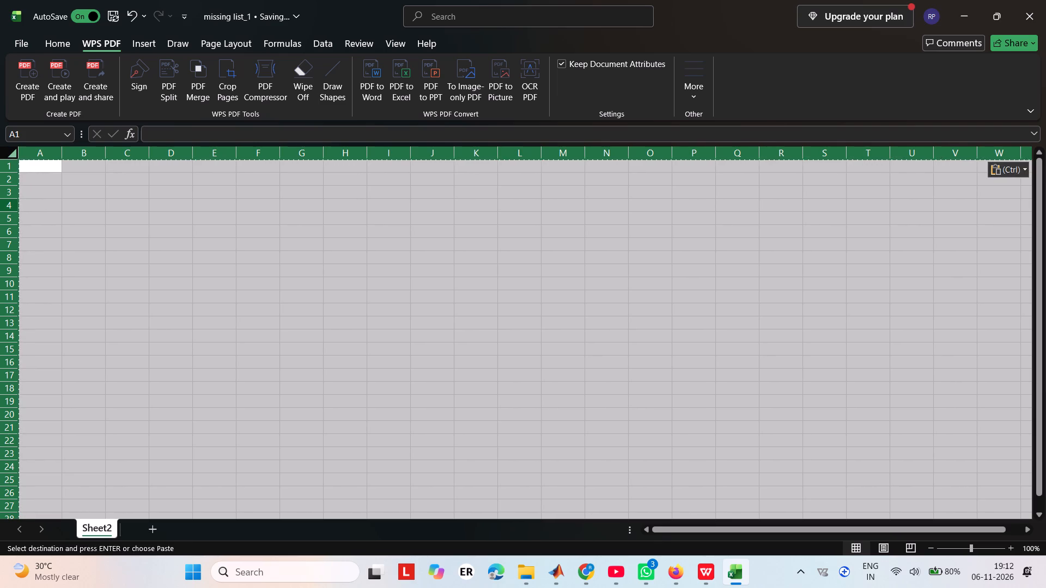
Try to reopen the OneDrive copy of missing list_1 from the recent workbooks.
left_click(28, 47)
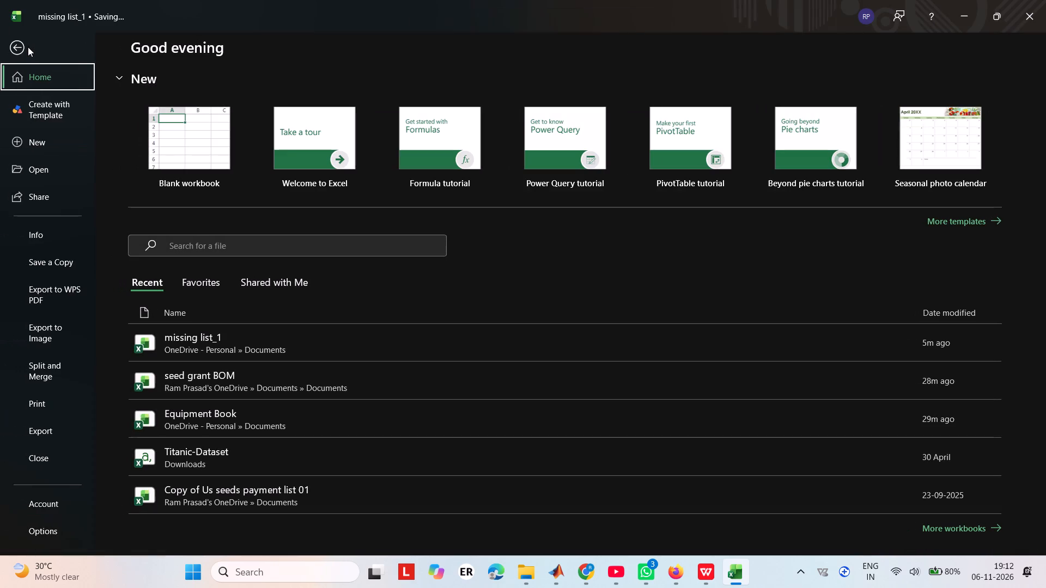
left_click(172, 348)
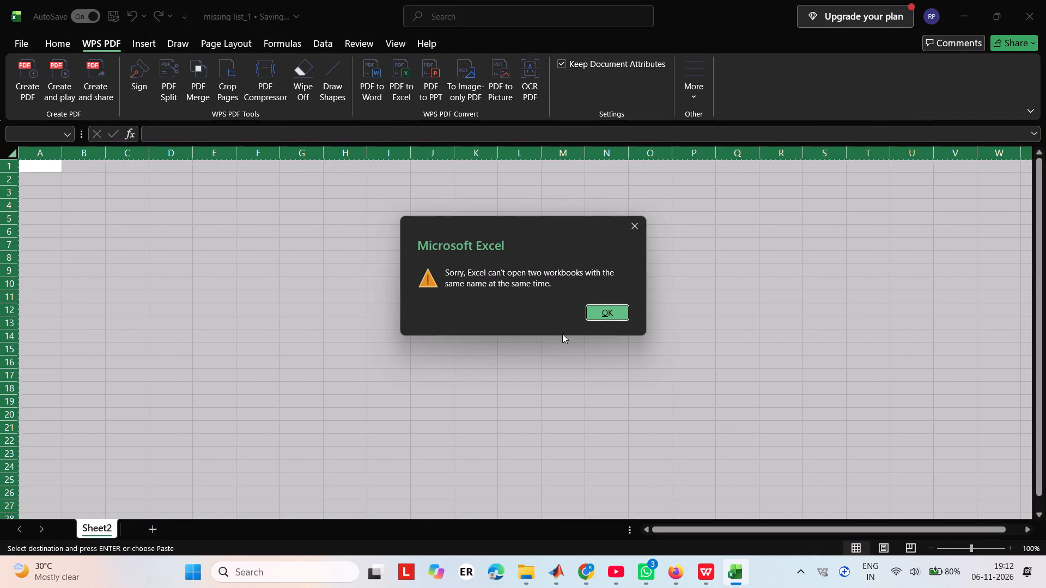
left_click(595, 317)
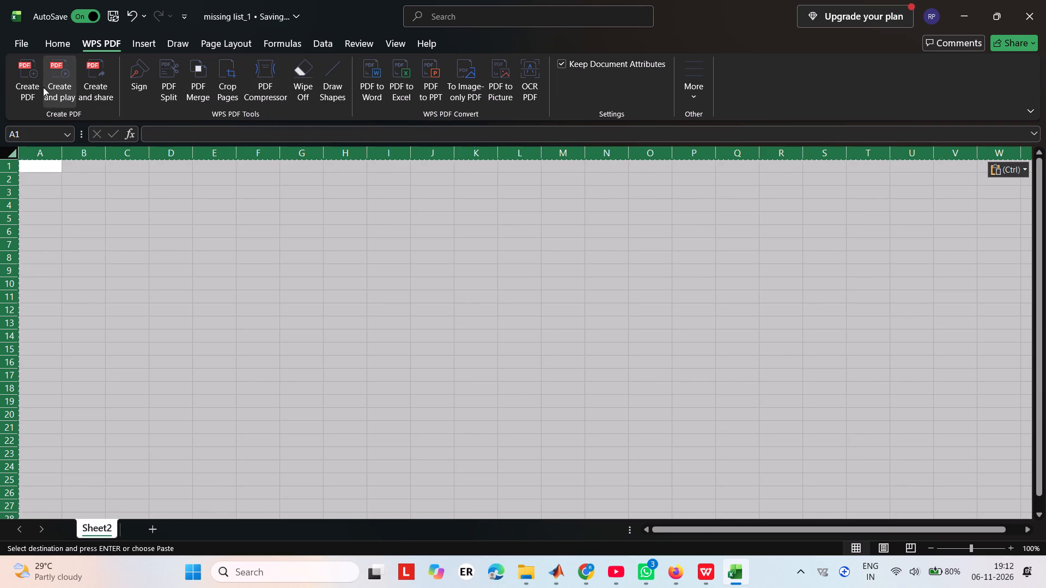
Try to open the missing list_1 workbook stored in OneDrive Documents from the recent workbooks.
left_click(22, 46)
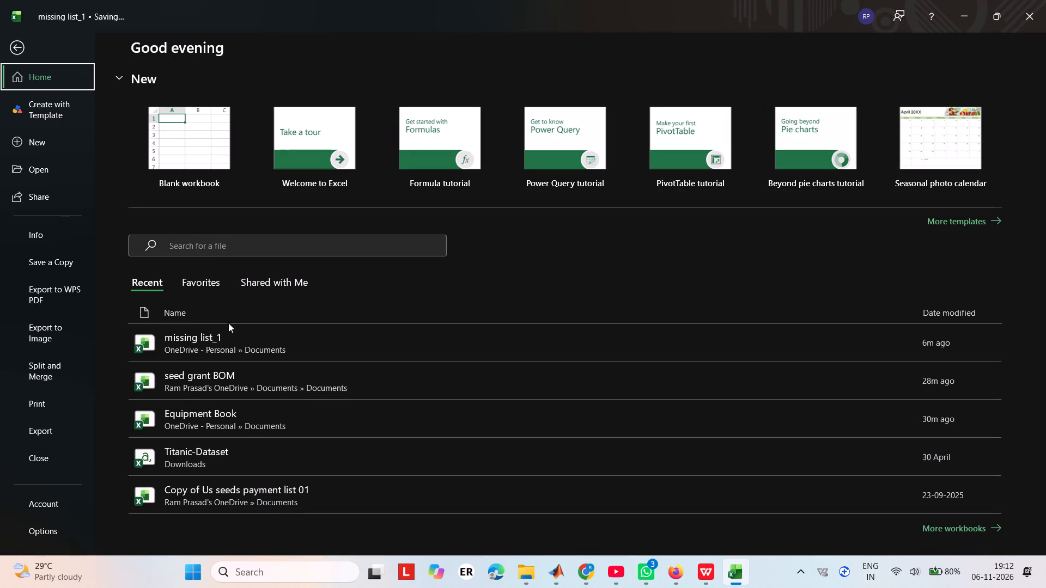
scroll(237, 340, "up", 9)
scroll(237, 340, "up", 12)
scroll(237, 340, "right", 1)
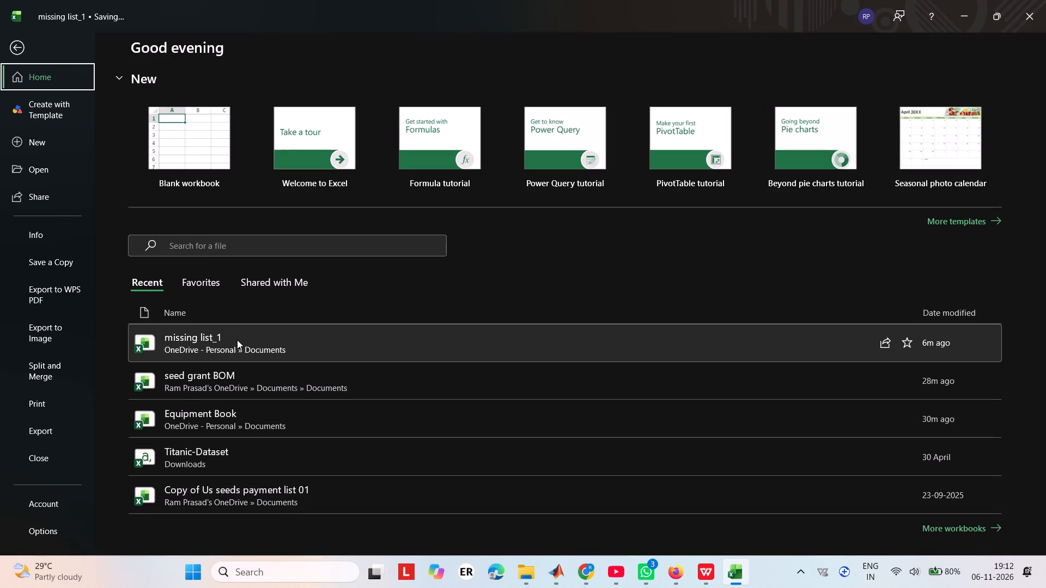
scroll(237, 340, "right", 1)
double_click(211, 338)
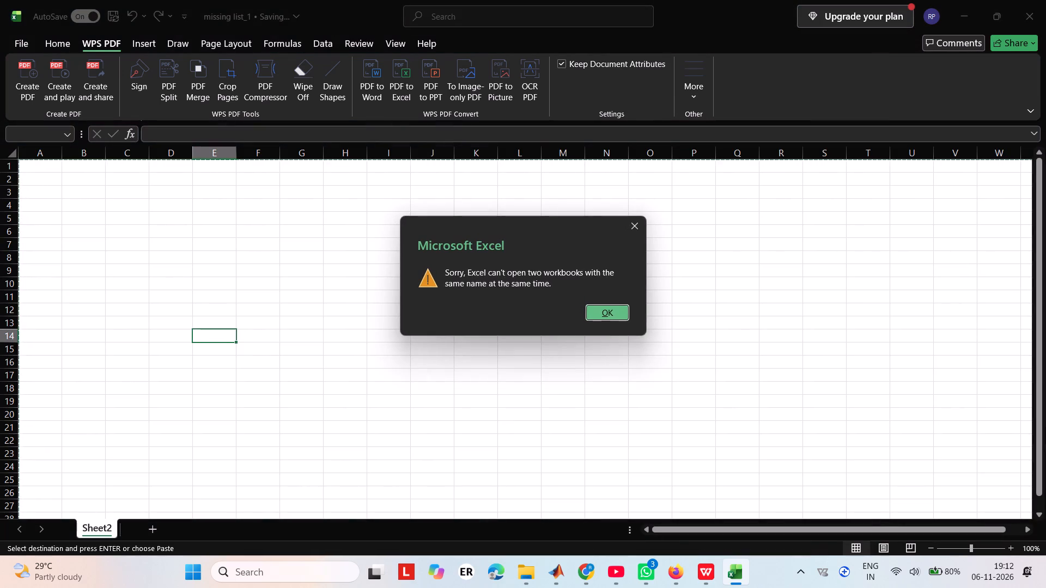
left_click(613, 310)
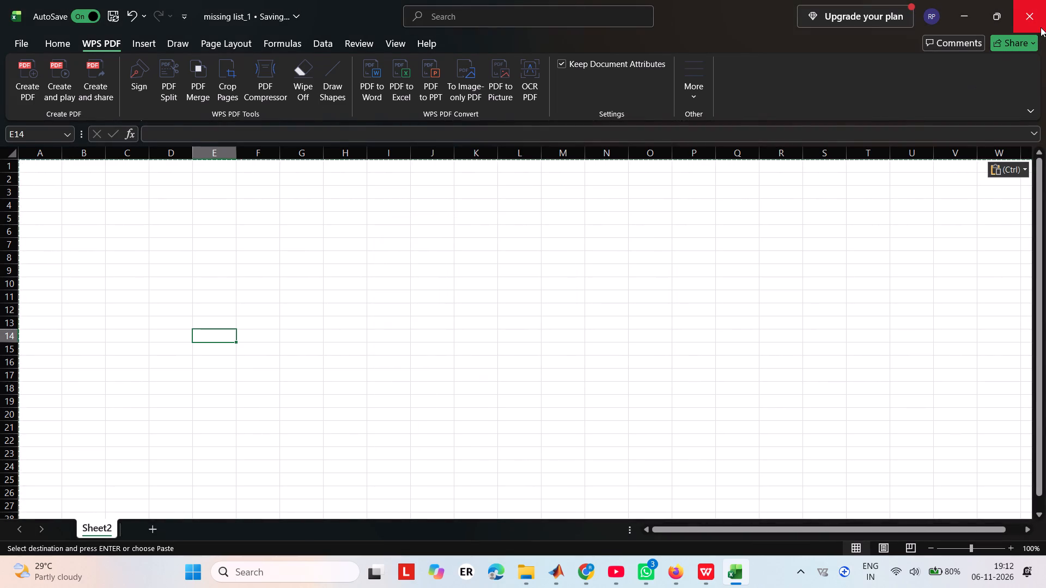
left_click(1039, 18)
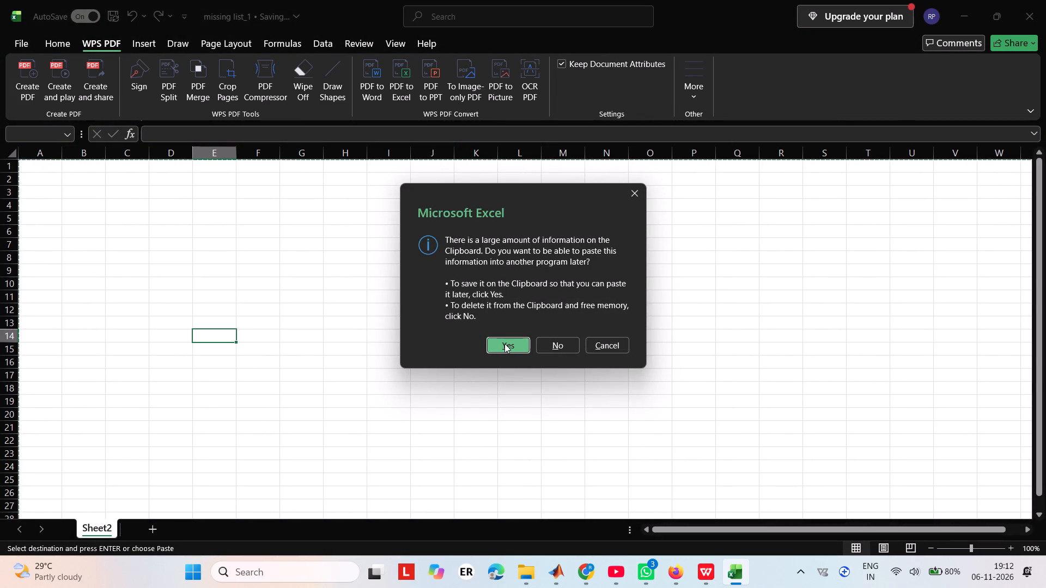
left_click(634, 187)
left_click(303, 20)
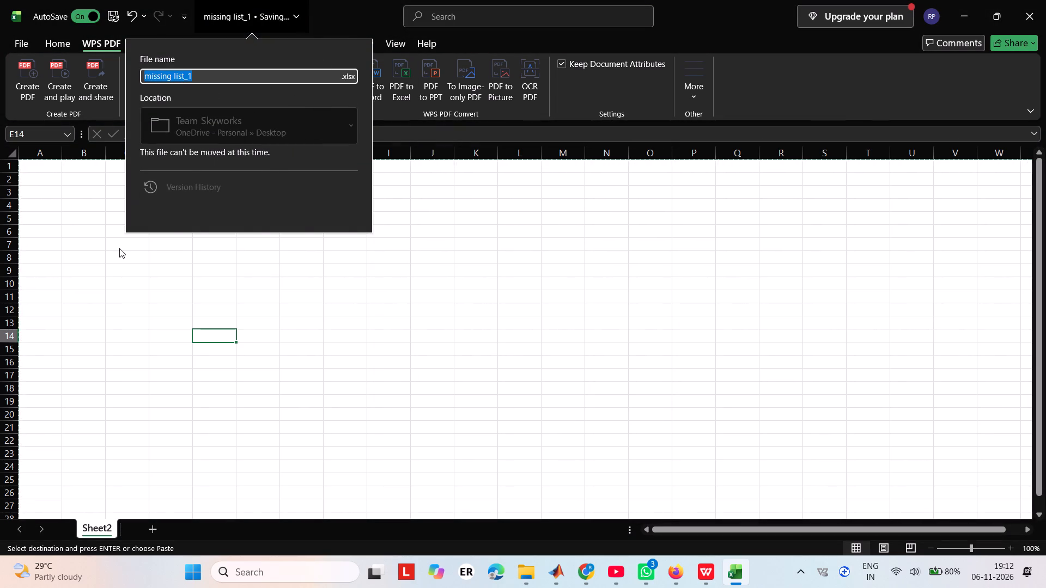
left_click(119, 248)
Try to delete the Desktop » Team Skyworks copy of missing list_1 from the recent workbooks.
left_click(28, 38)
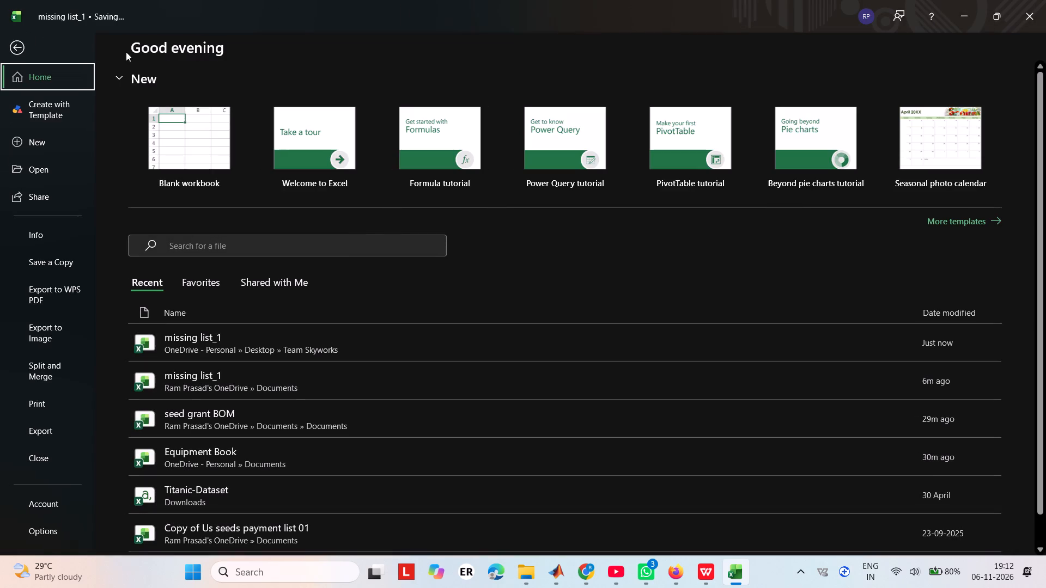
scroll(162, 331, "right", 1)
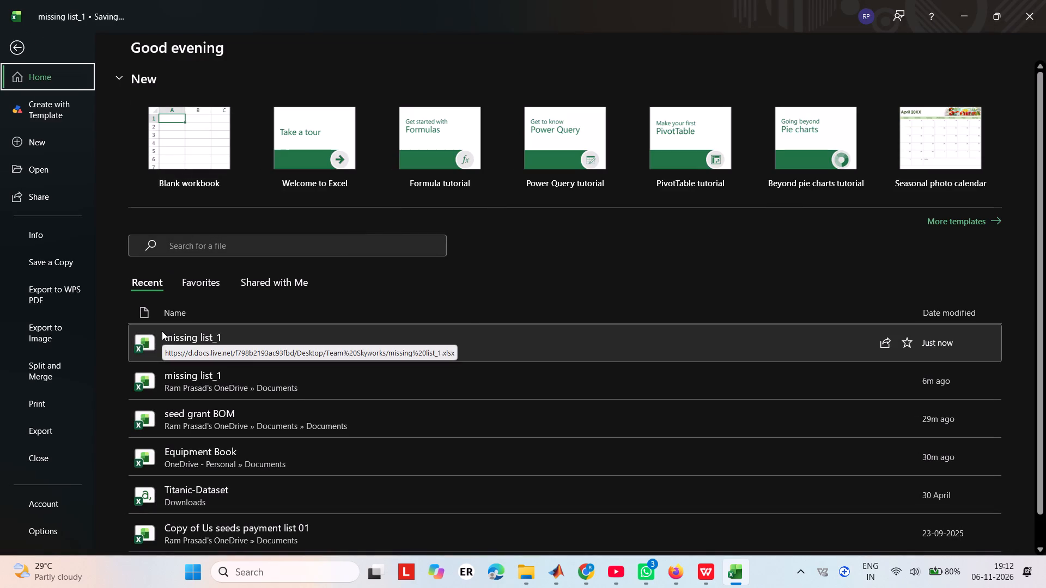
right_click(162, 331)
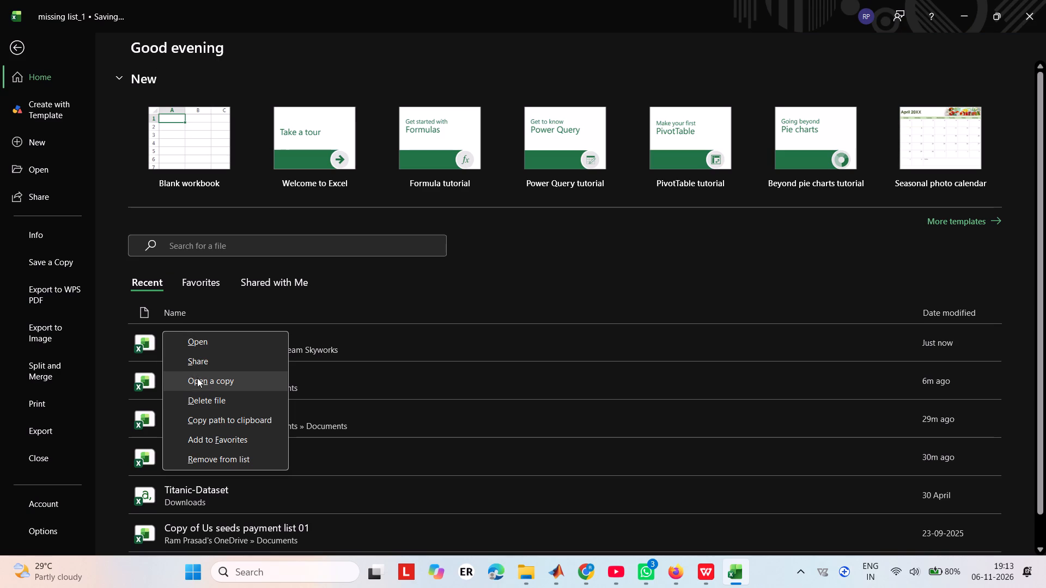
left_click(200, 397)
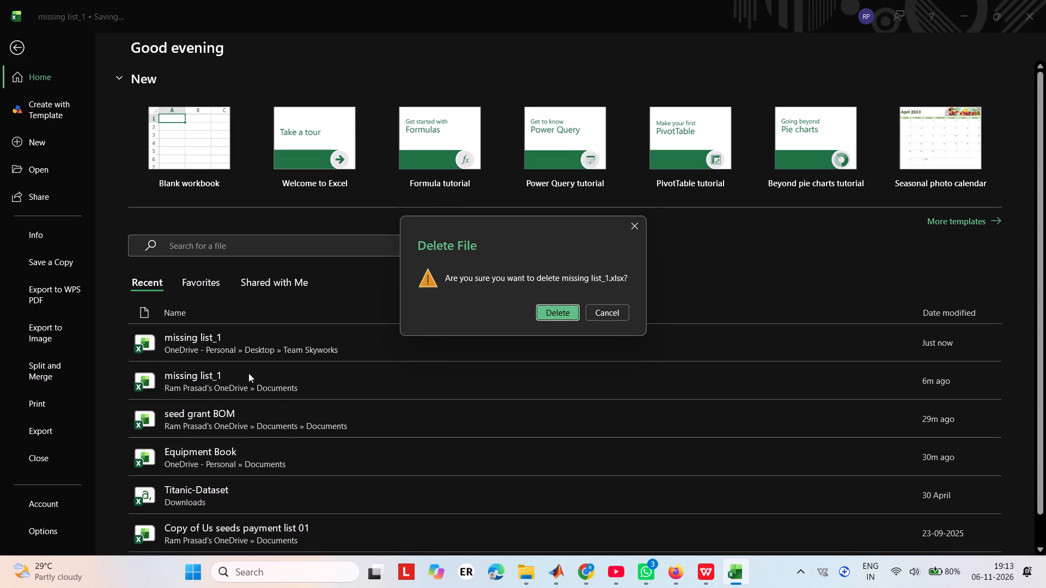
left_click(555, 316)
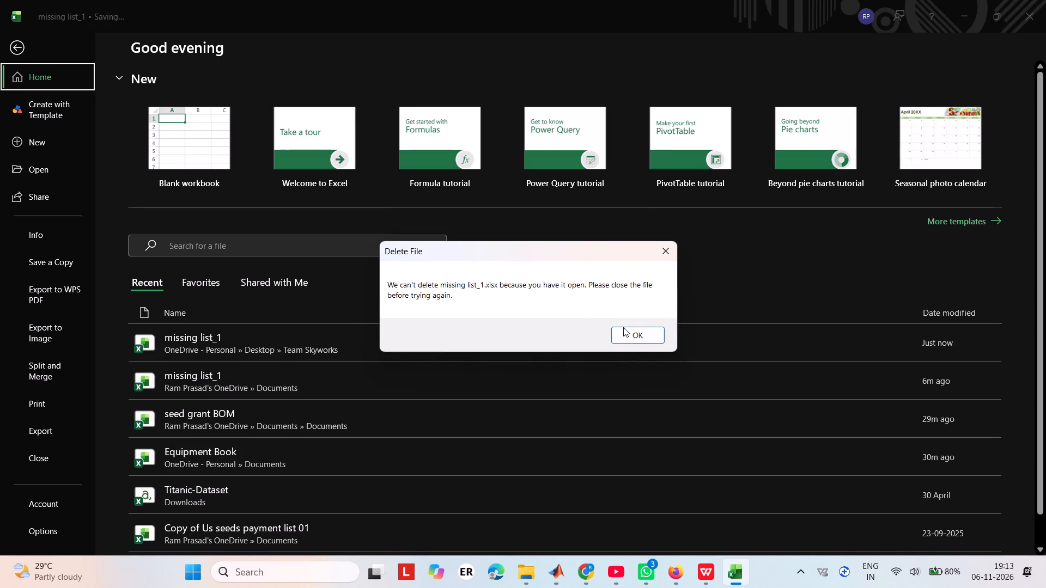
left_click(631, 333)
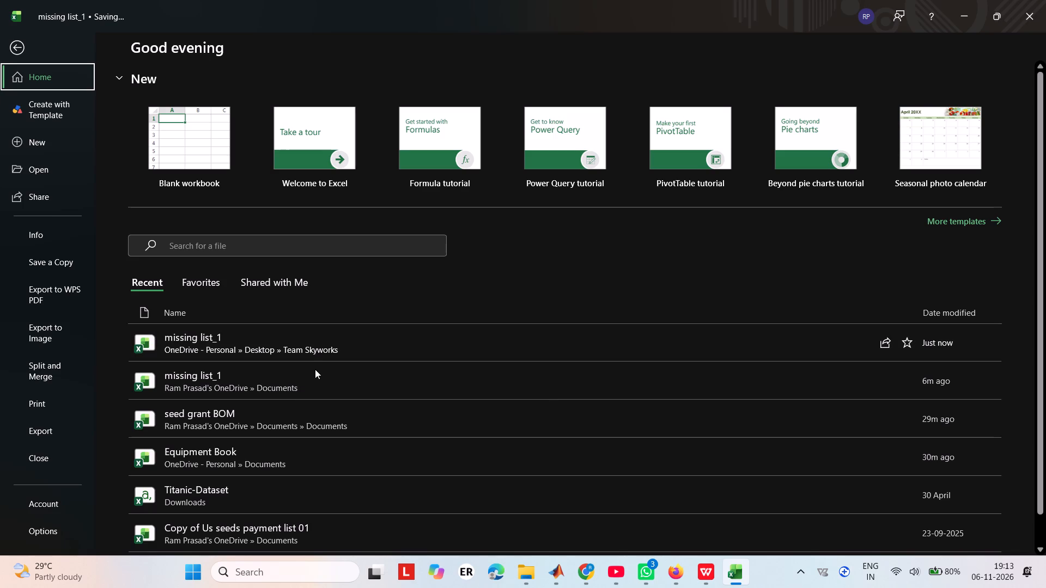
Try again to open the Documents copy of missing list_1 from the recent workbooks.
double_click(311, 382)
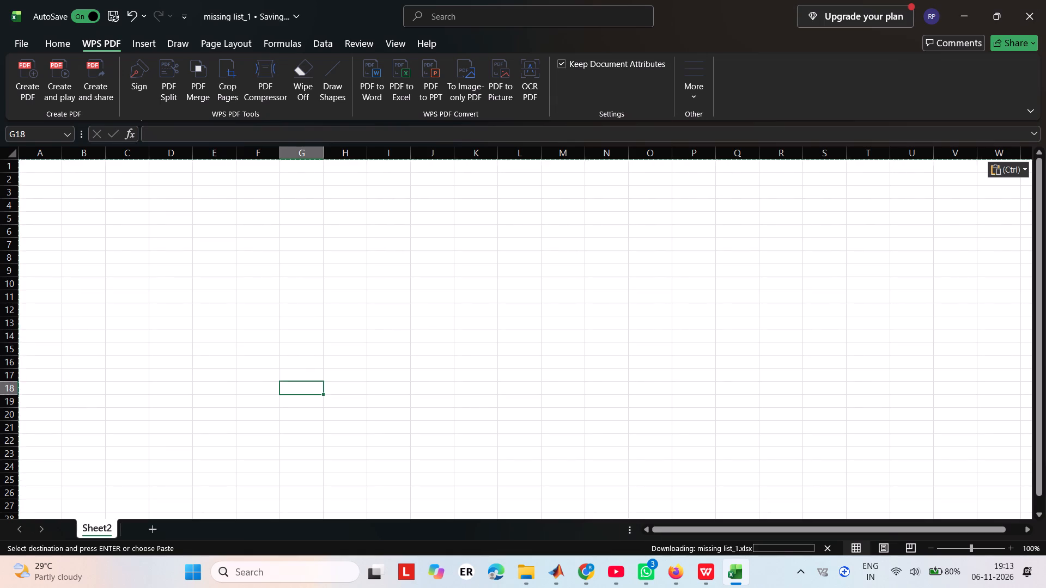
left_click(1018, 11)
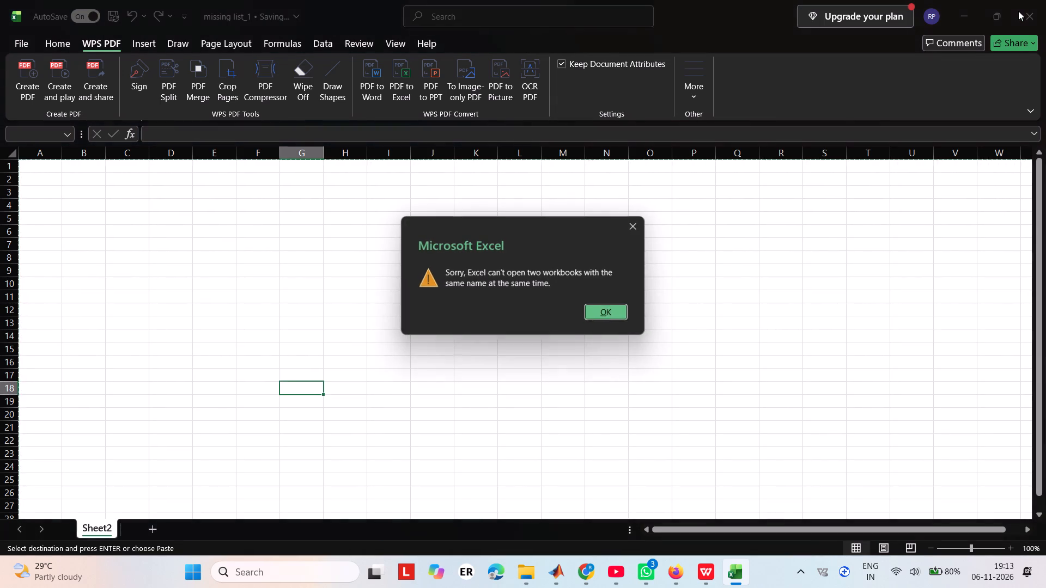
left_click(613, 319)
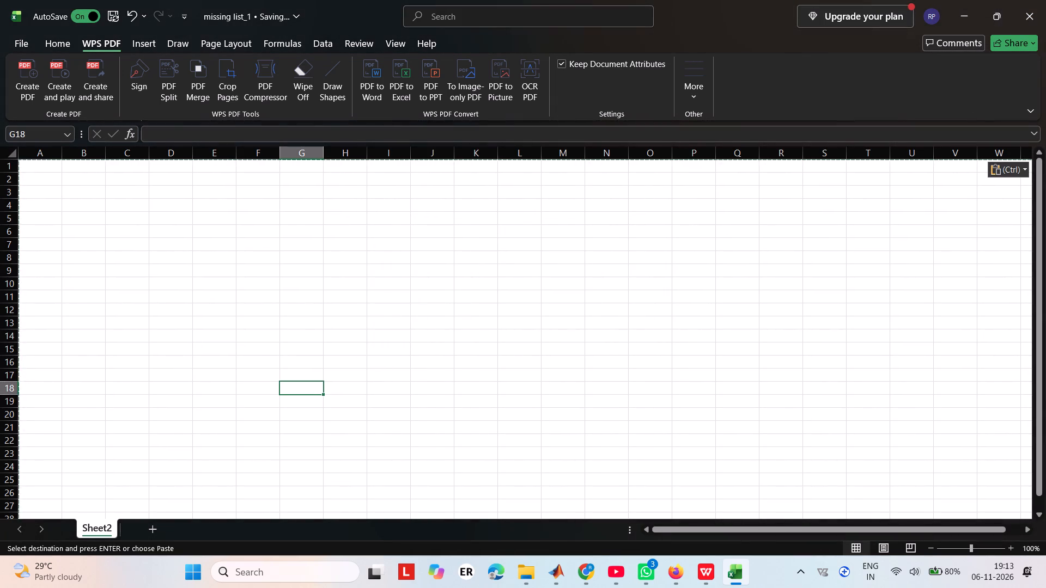
Close the blank missing list_1 workbook, keeping the copied cells on the clipboard.
left_click(1026, 23)
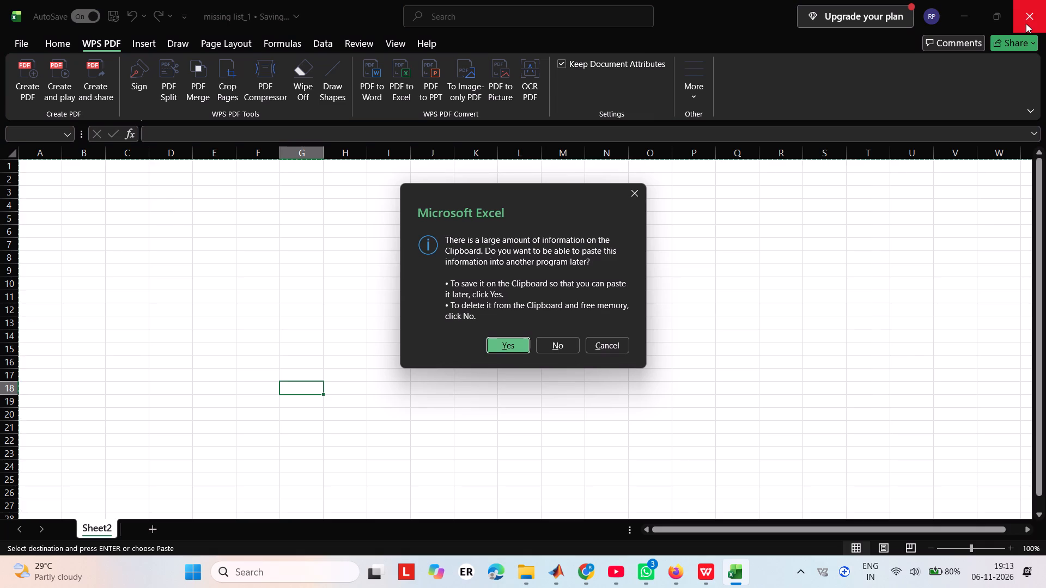
left_click(513, 343)
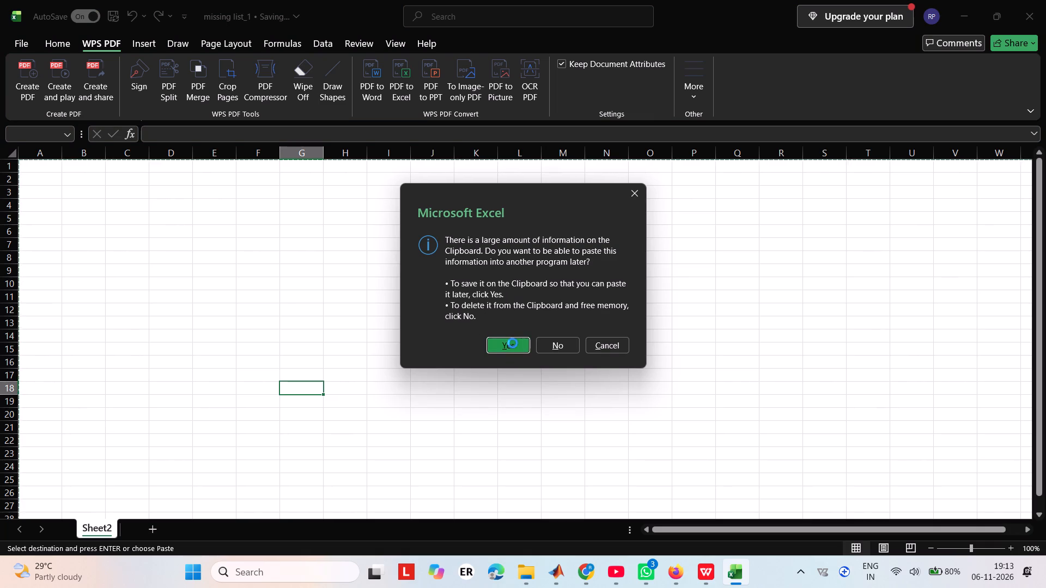
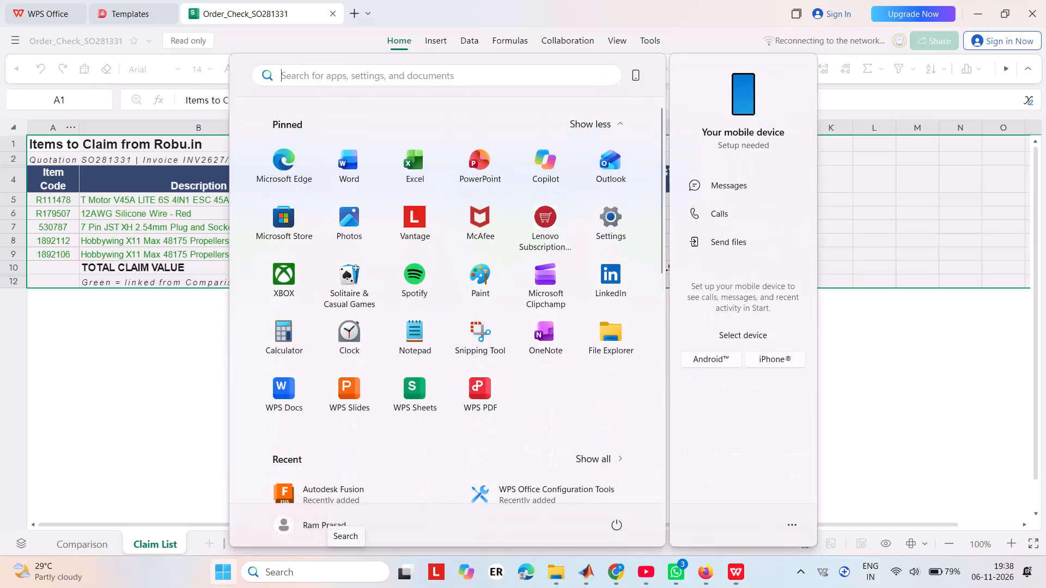
Search Windows for "excel" and launch the Excel app again.
key("x")
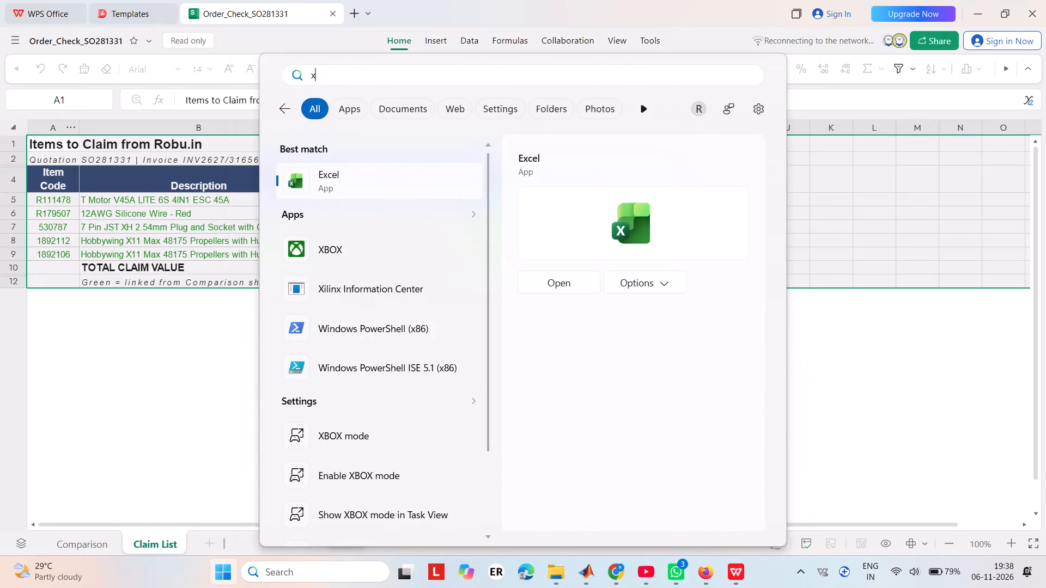
key("BackSpace")
type("excel")
key("Return")
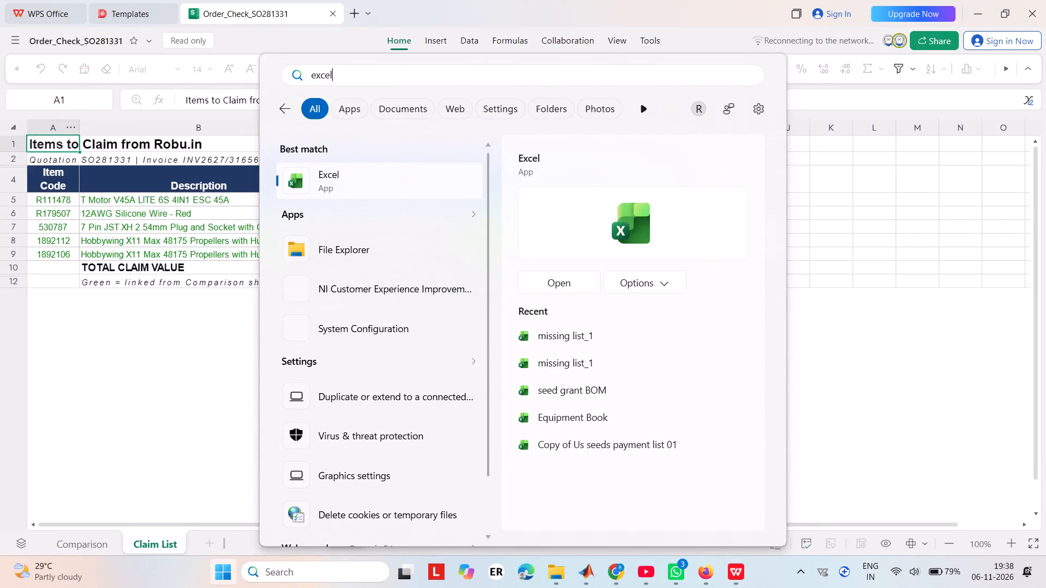
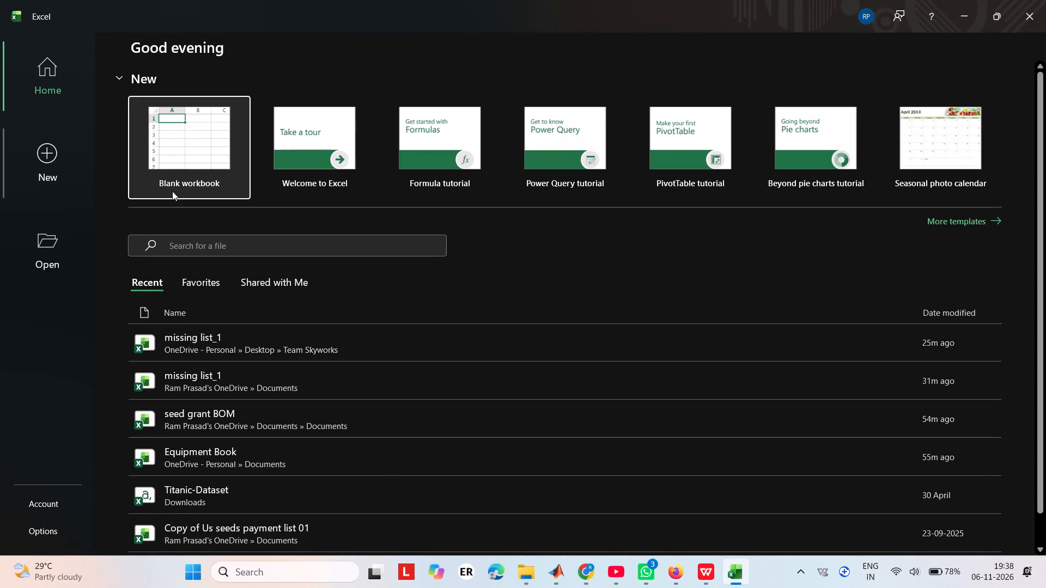
Open the recent missing list_1 workbook stored in the OneDrive Documents folder.
left_click(233, 368)
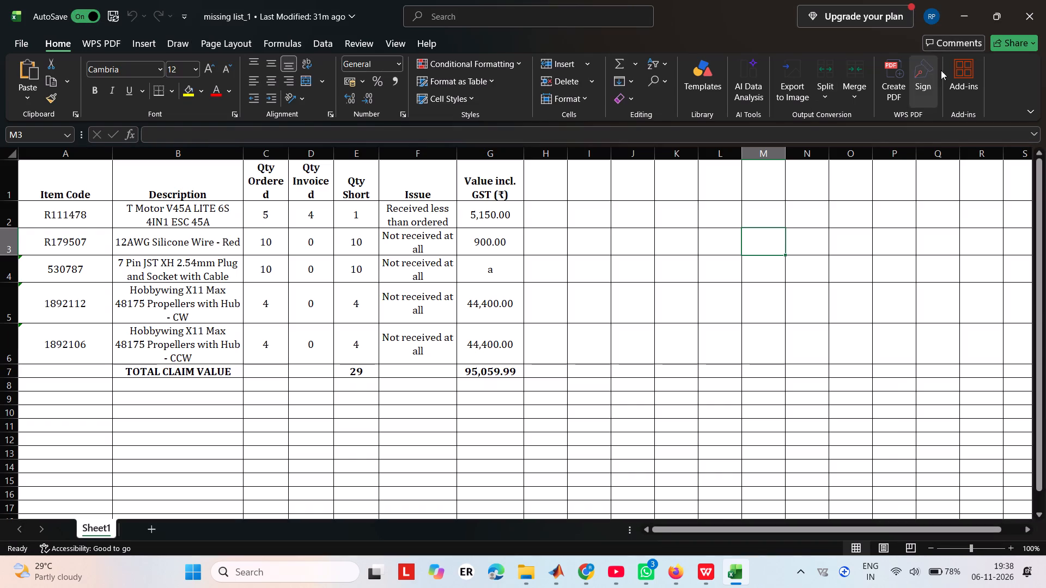
Start sharing missing list_1.xlsx with edit access and paste the clipboard contents as the recipient.
left_click(1007, 39)
left_click(999, 59)
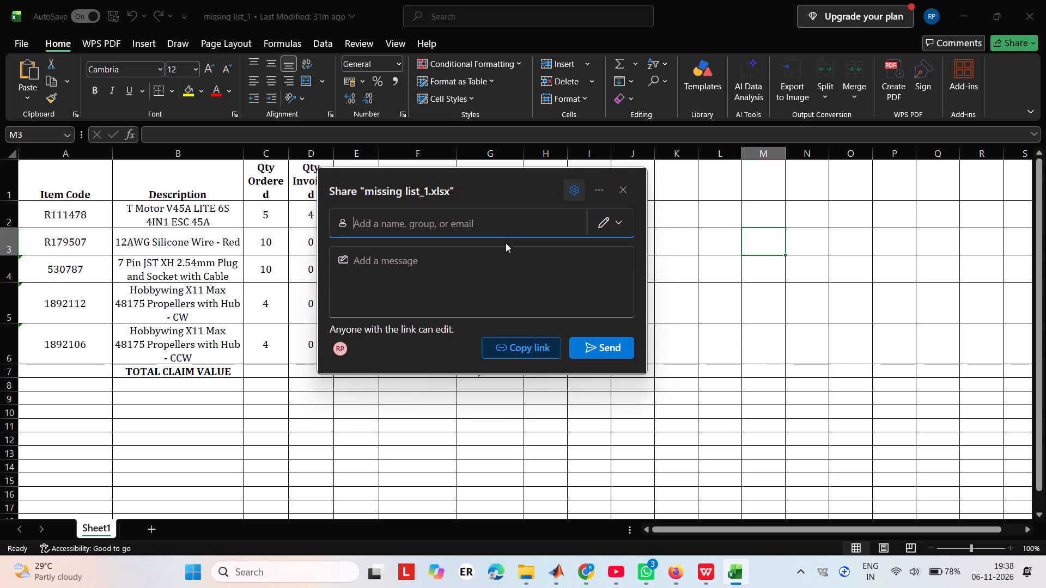
left_click(504, 228)
key("ctrl+v")
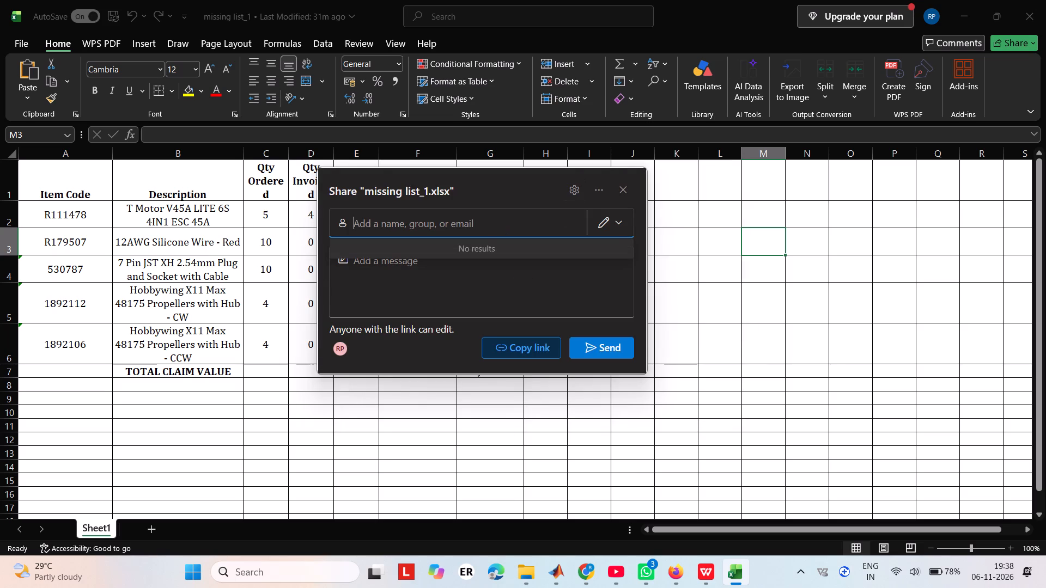
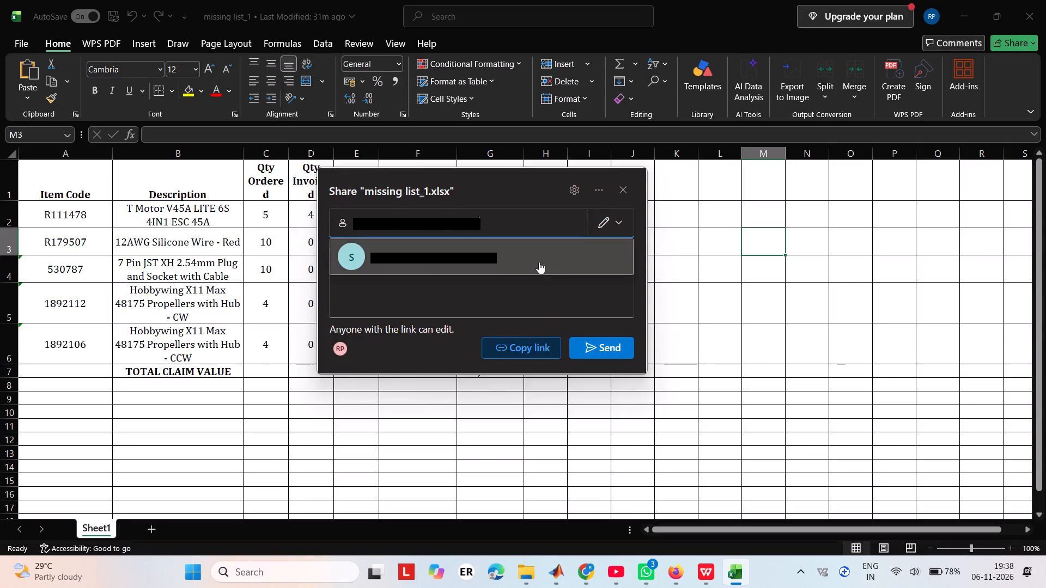
Accept the suggested recipient and send them the edit-access link to missing list_1.xlsx without a message.
left_click(539, 262)
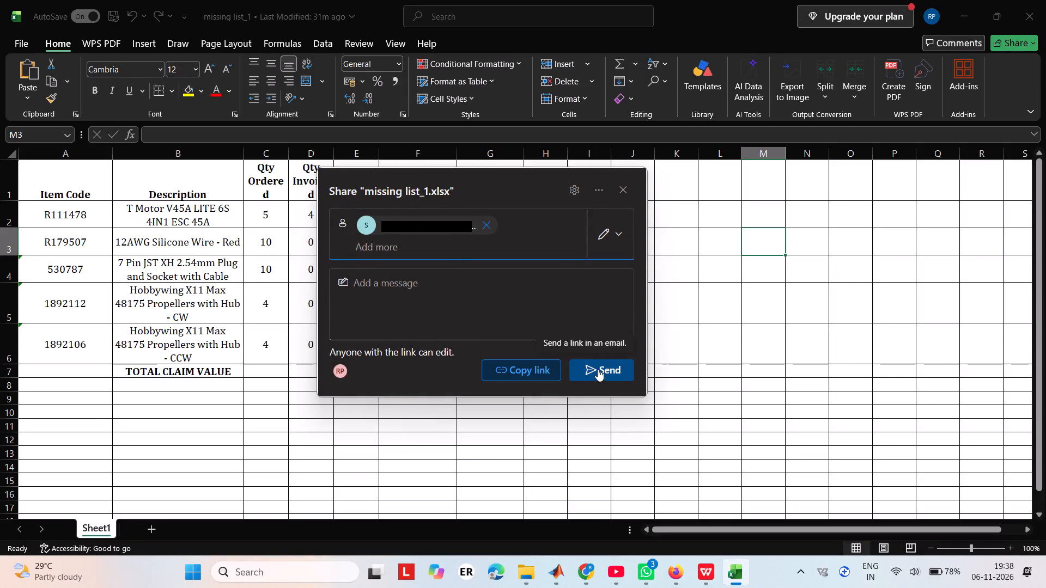
left_click(597, 371)
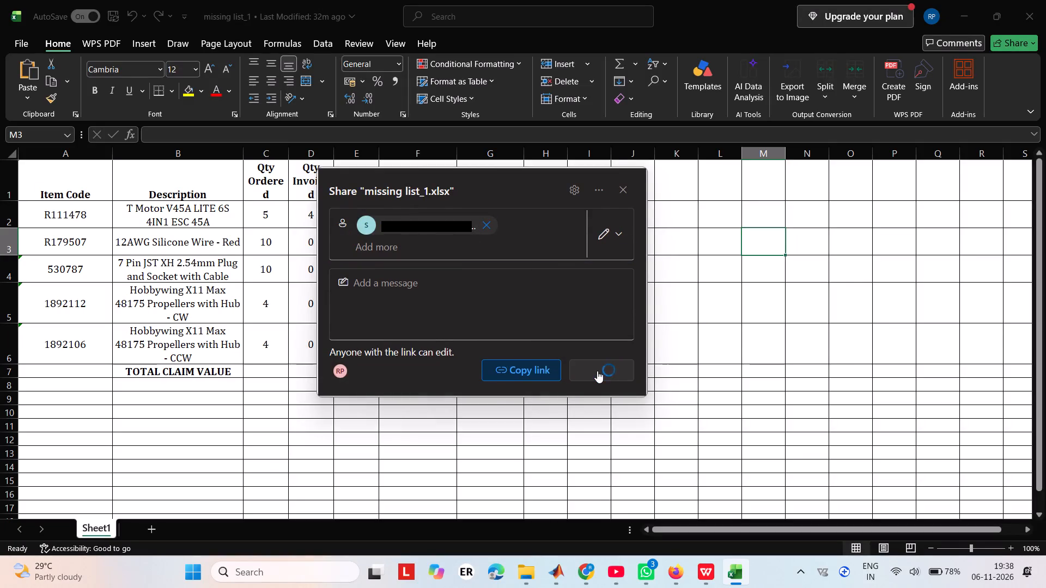
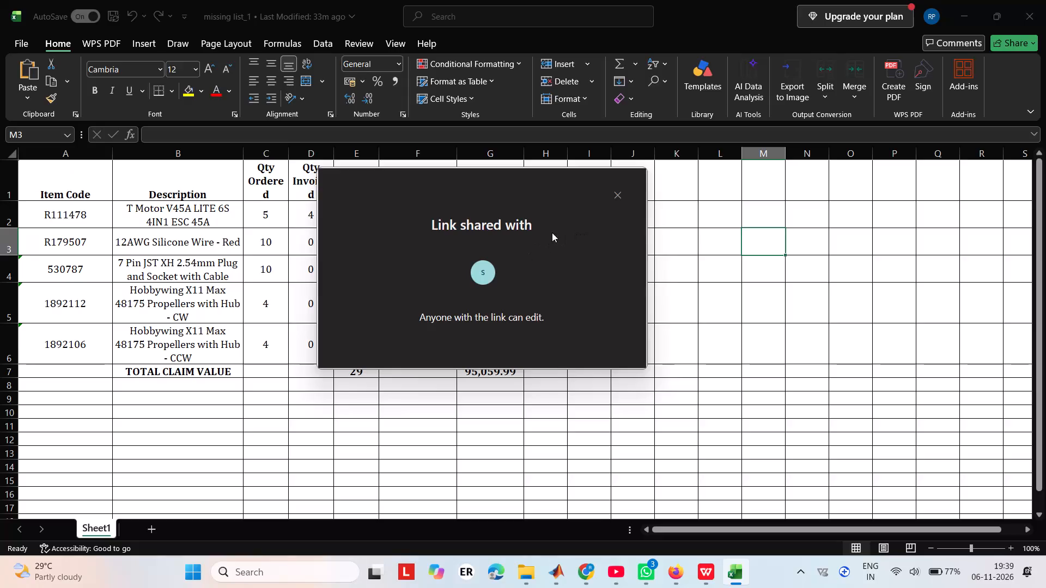
Dismiss the sharing confirmation for the missing list_1 workbook.
left_click(478, 299)
left_click(612, 206)
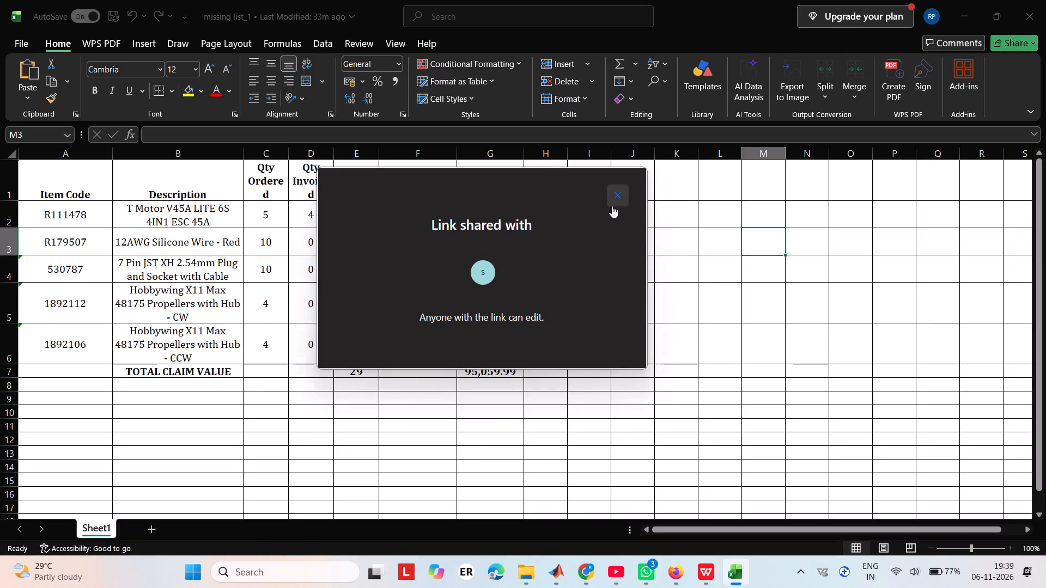
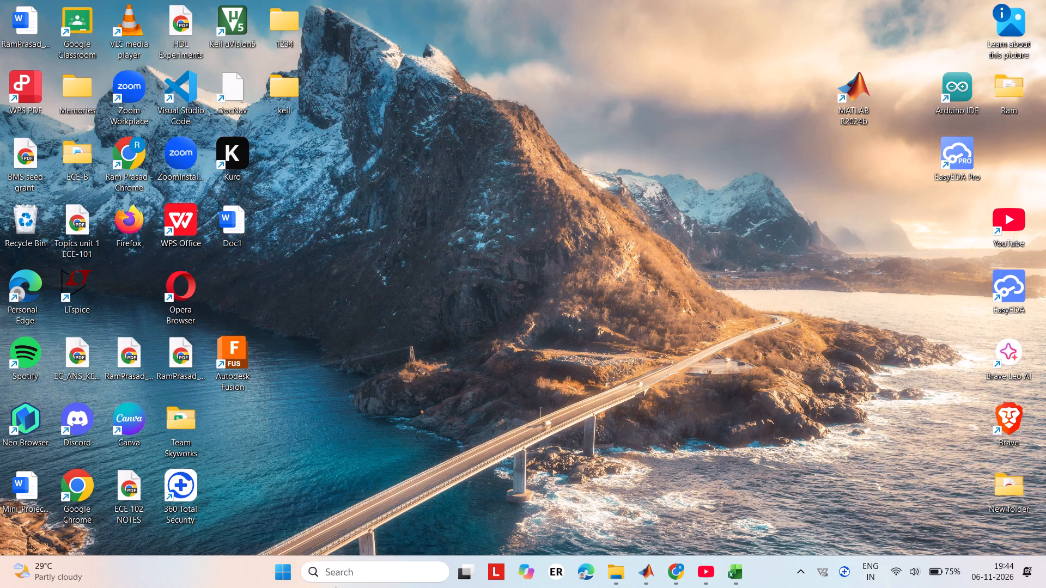
Put the computer to sleep from the Windows desktop.
left_click(279, 571)
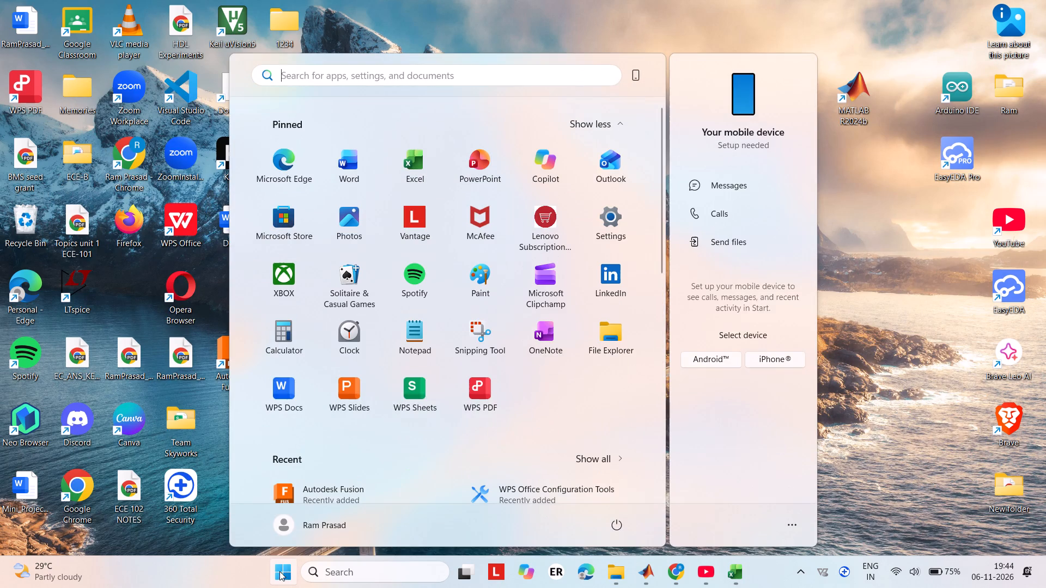
left_click(613, 523)
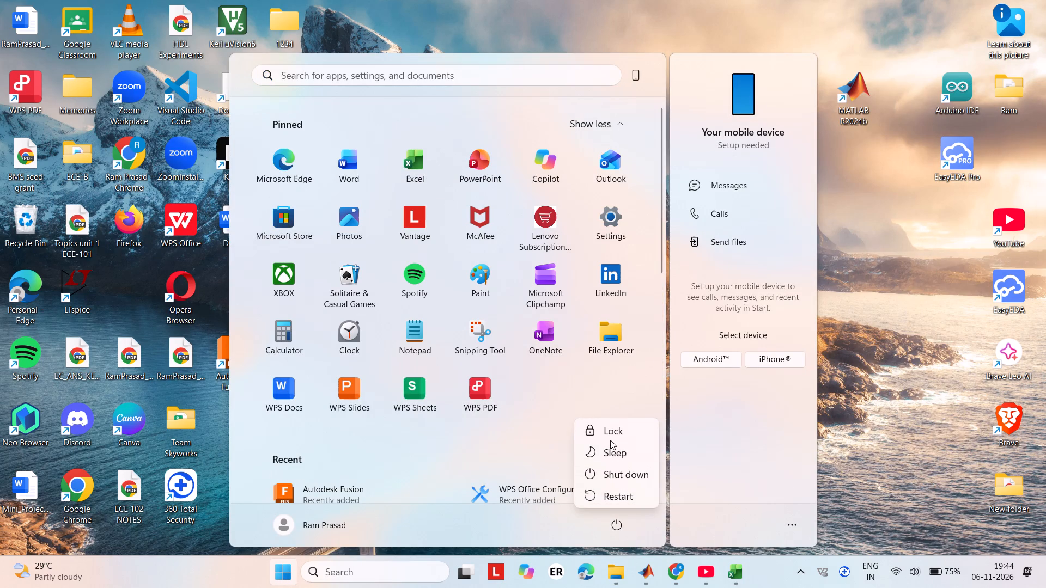
left_click(618, 452)
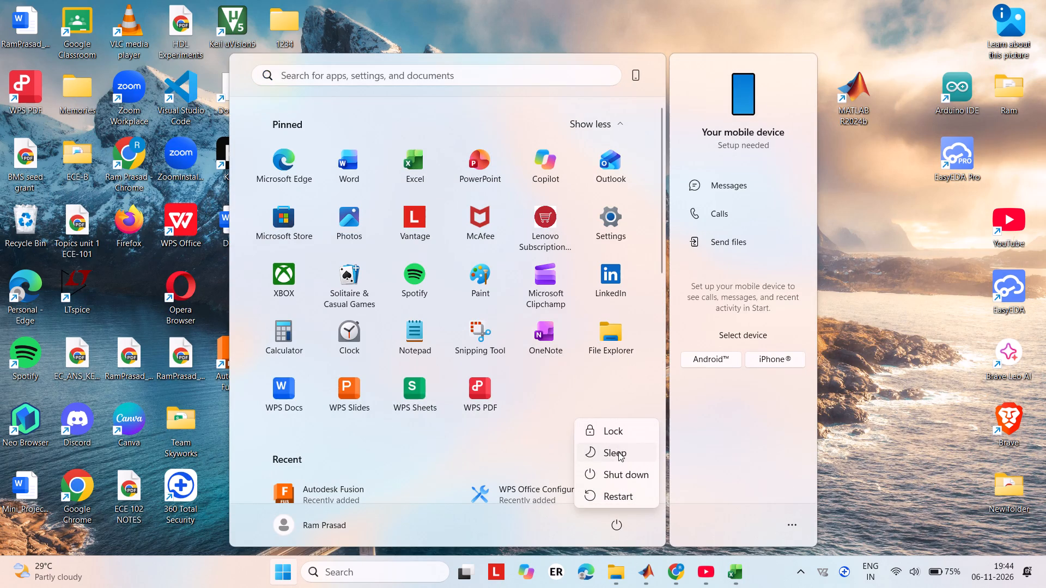